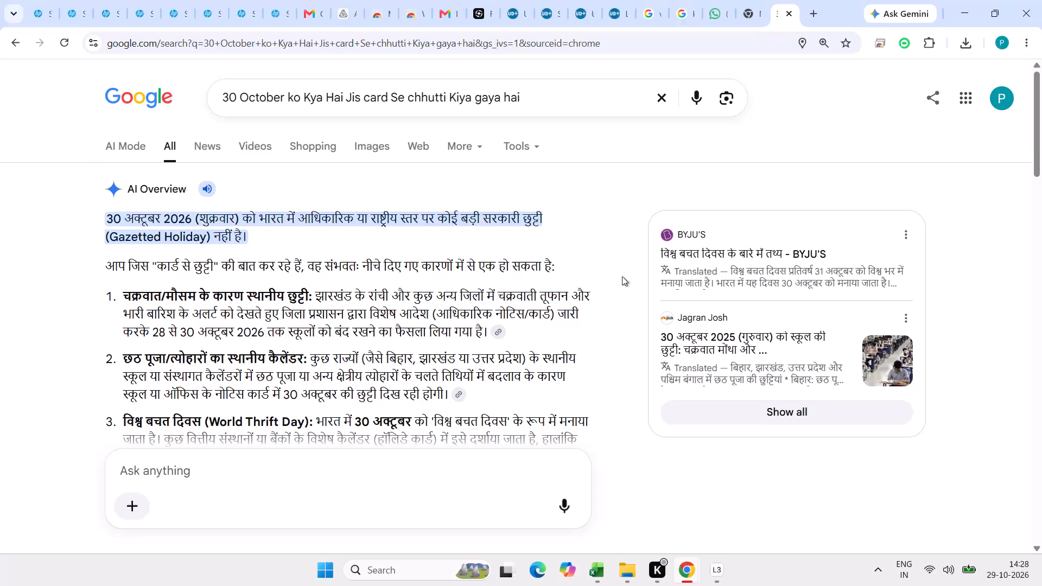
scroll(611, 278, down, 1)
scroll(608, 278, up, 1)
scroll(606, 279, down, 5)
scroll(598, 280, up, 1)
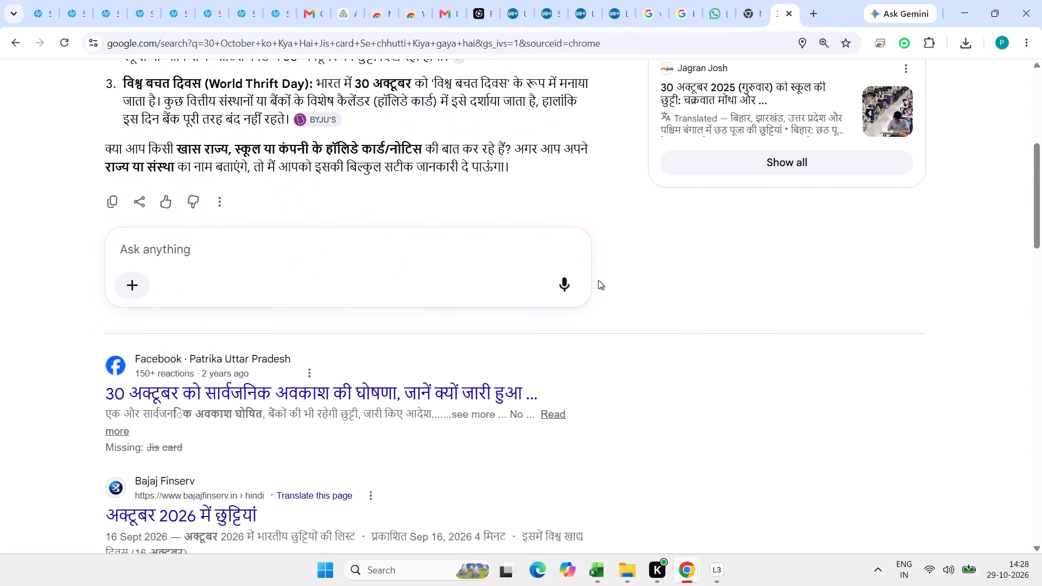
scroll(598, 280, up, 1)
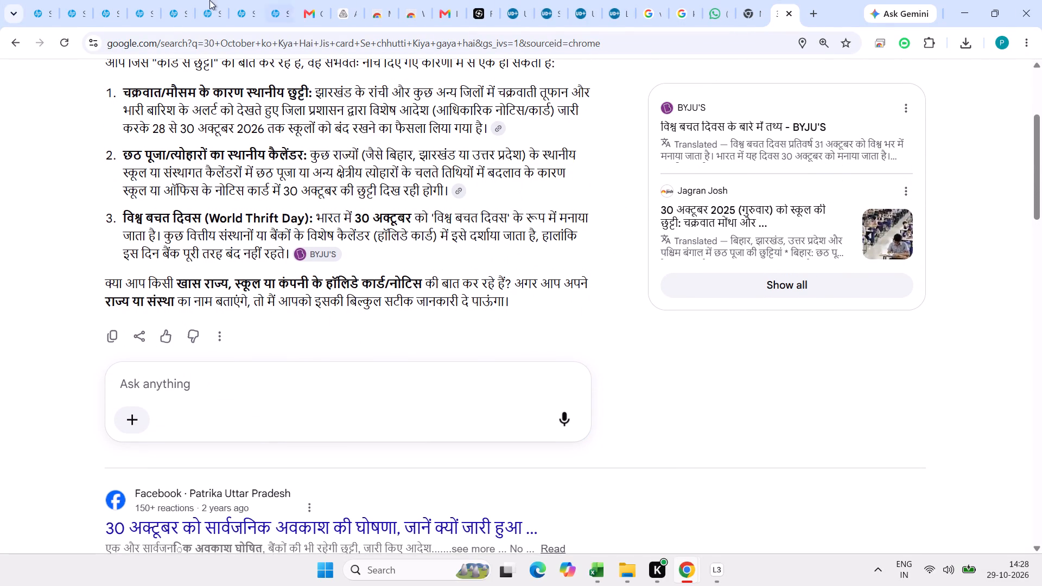
Switch to the school ERP fee collection page and arrange the browser side by side with the 8TH H.M photo folder.
click(169, 4)
scroll(345, 280, up, 1)
scroll(345, 280, down, 1)
scroll(345, 280, up, 10)
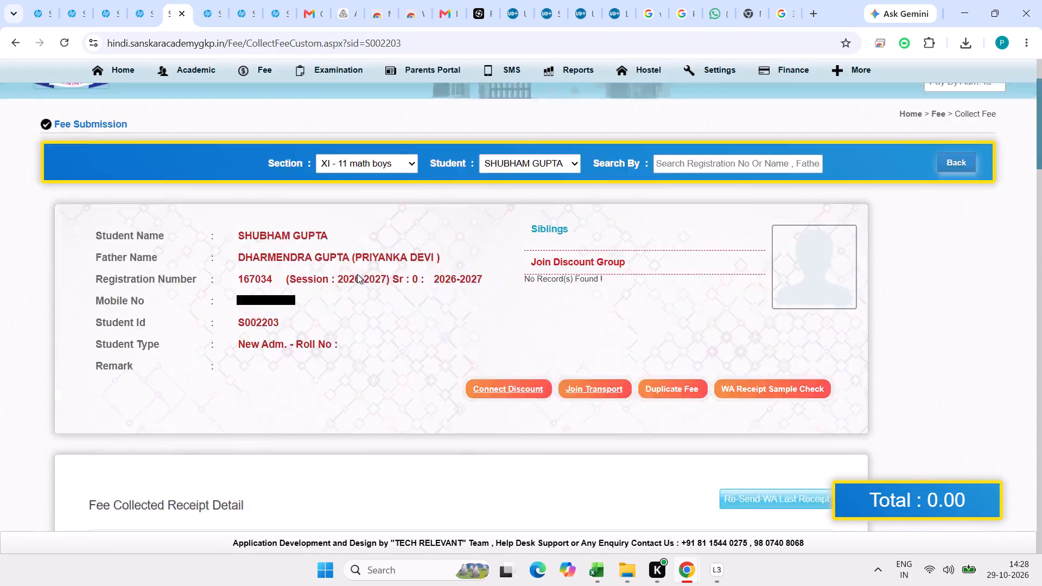
scroll(357, 274, up, 1)
key(super+Left)
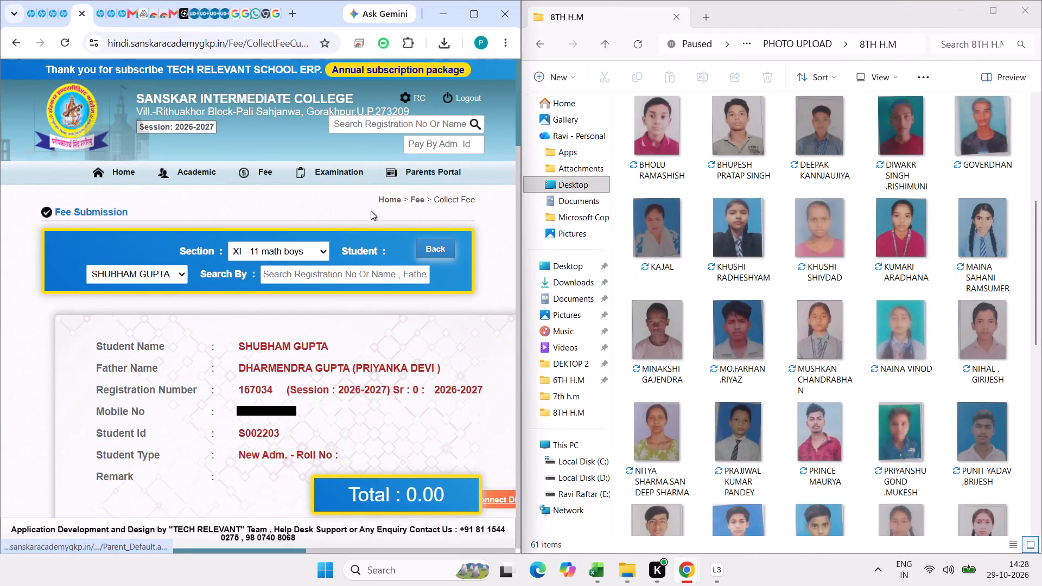
Search the ERP for MUSKAN and open the class VIII-B student's record to check the profile photo.
click(380, 127)
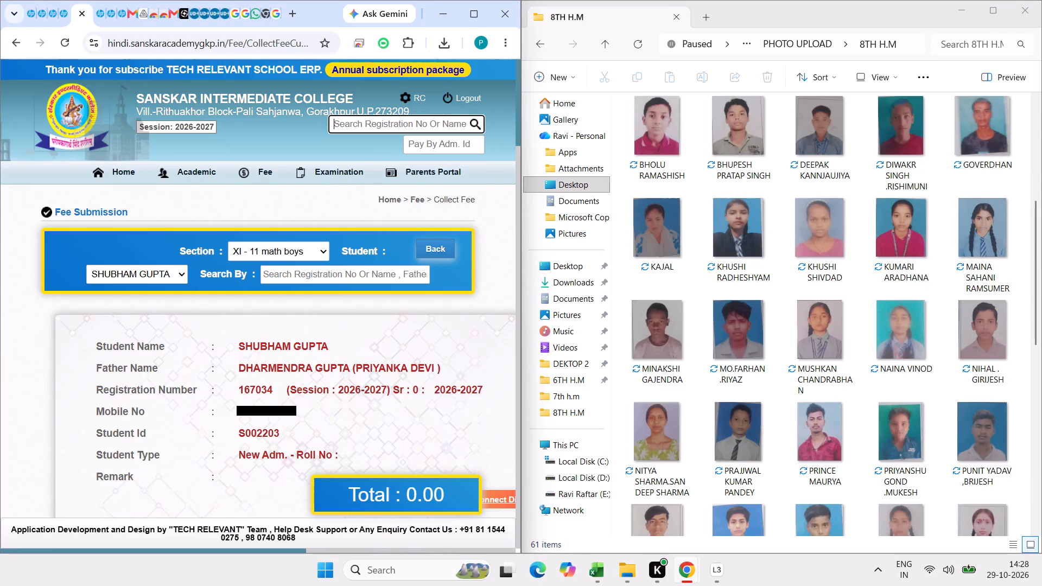
text(MUSKAN)
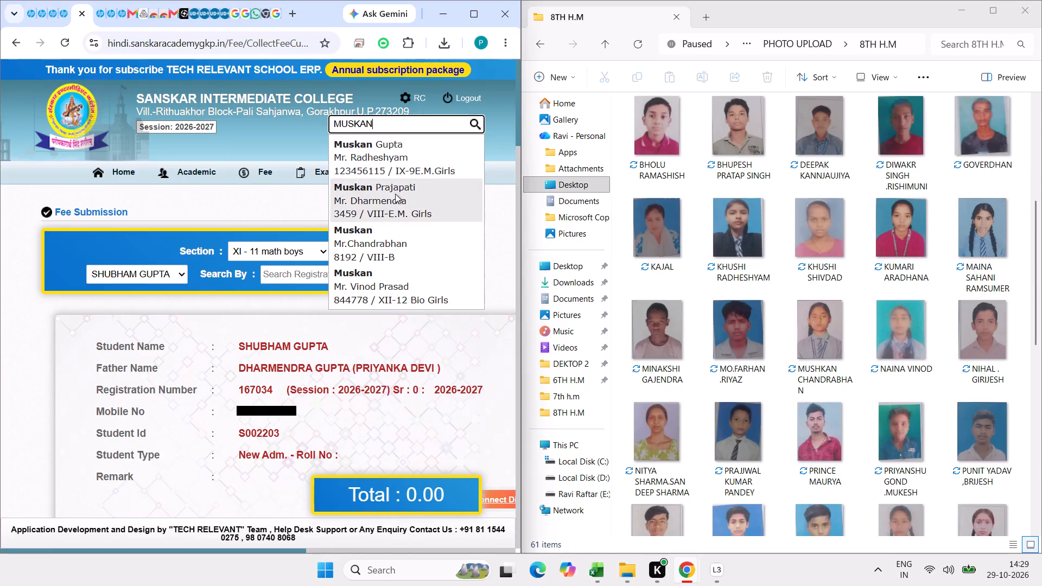
click(385, 249)
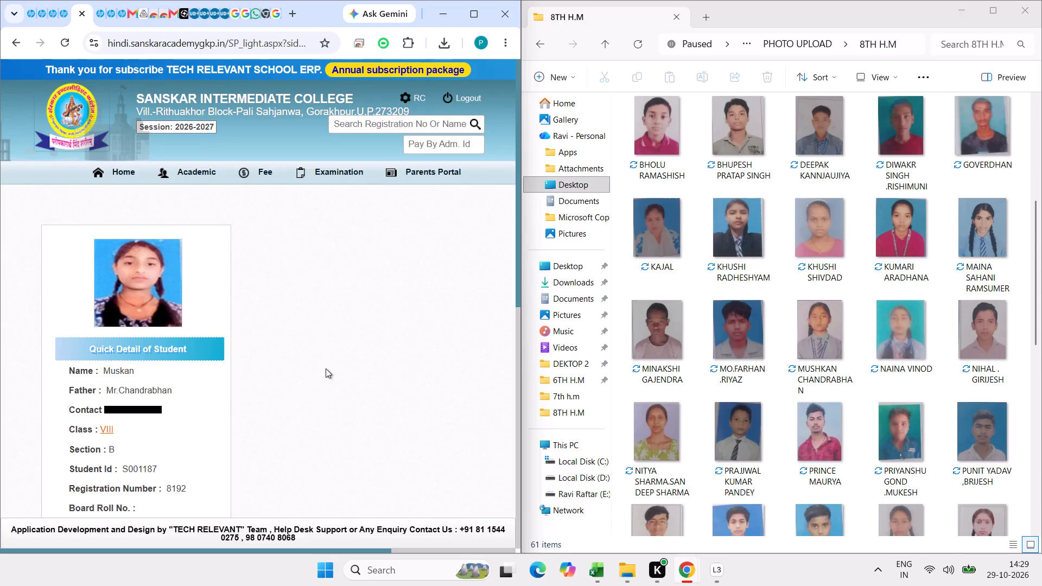
Search for NAINA, open the class VIII-B student's record and its profile edit page to examine the photo.
click(416, 119)
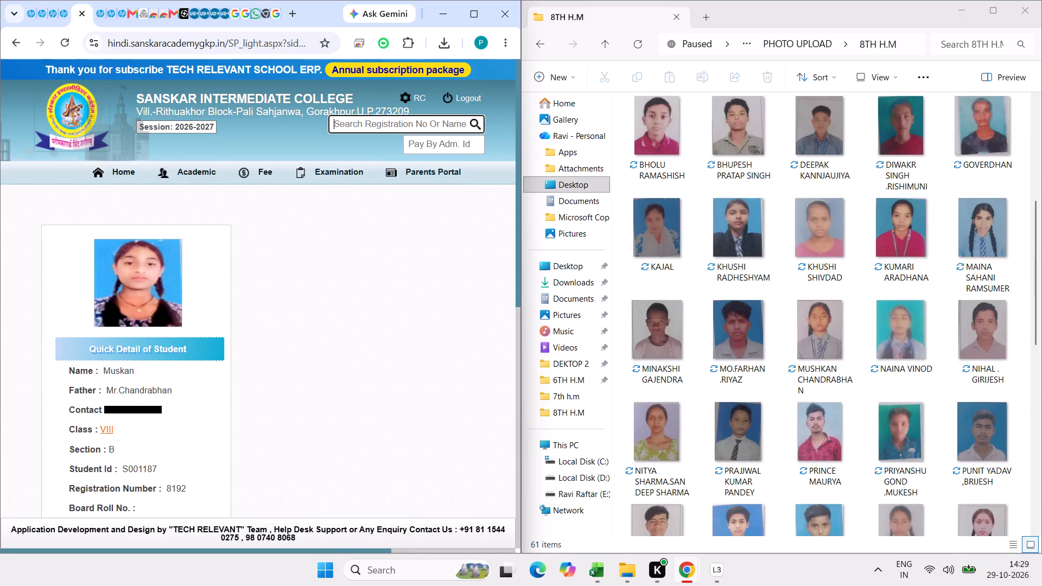
text(NAINA)
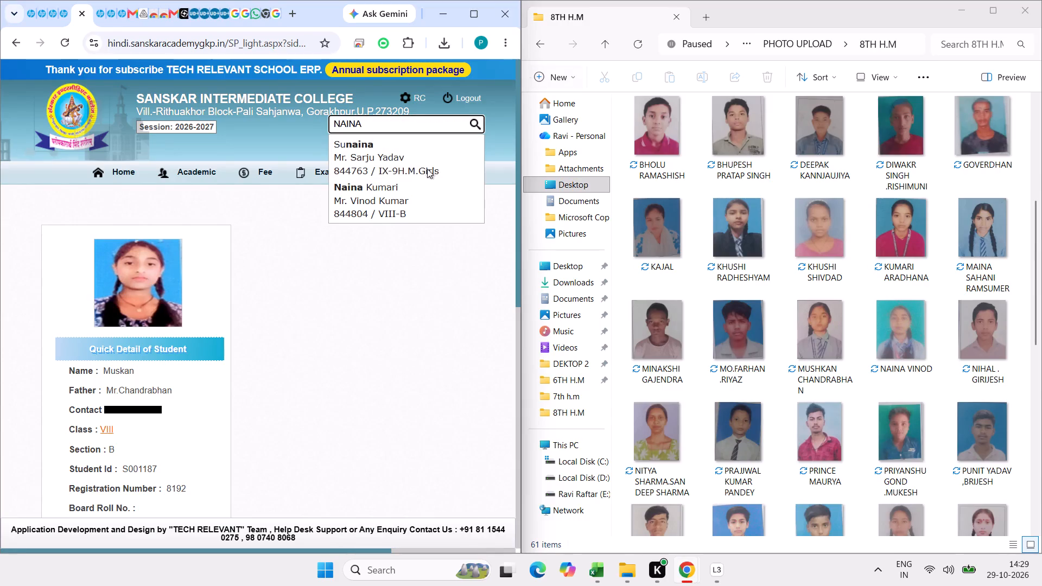
click(398, 202)
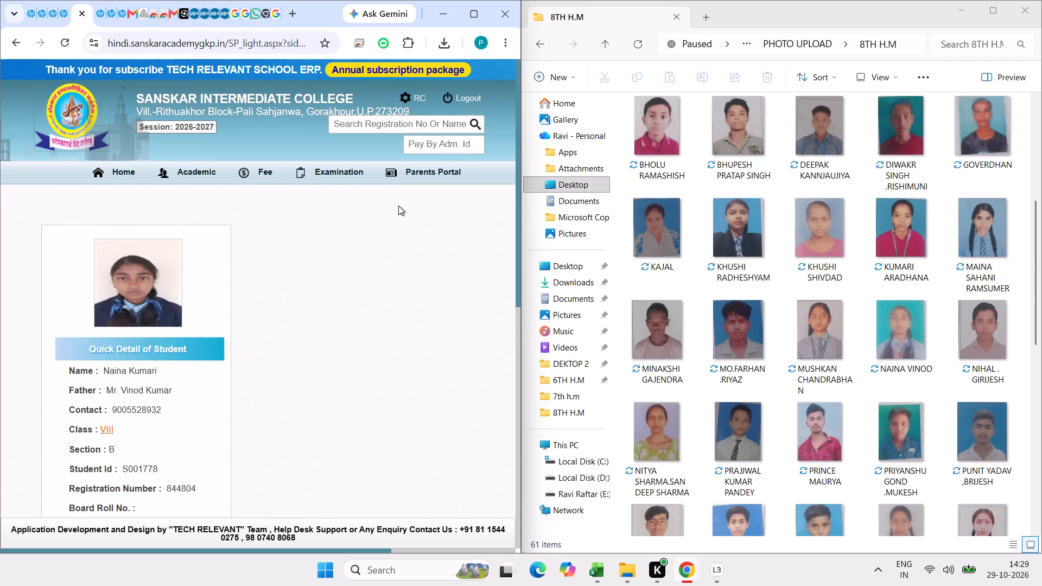
scroll(386, 222, down, 7)
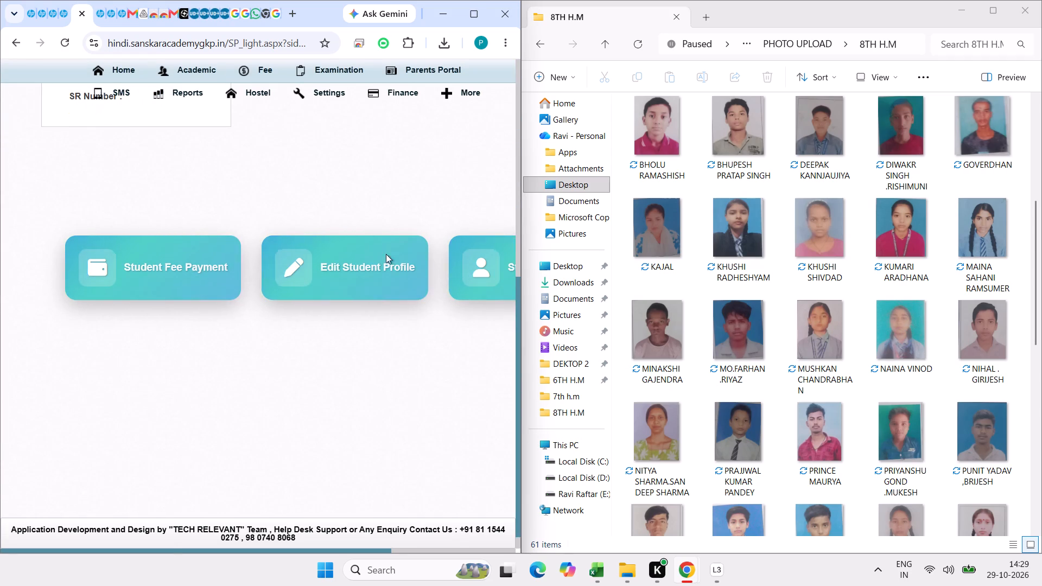
click(393, 259)
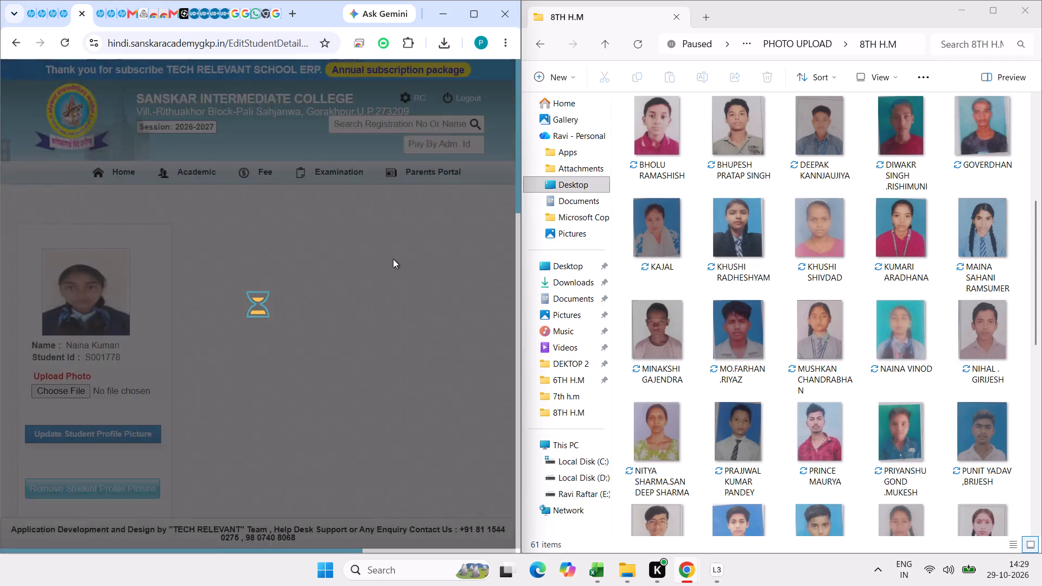
scroll(393, 258, down, 1)
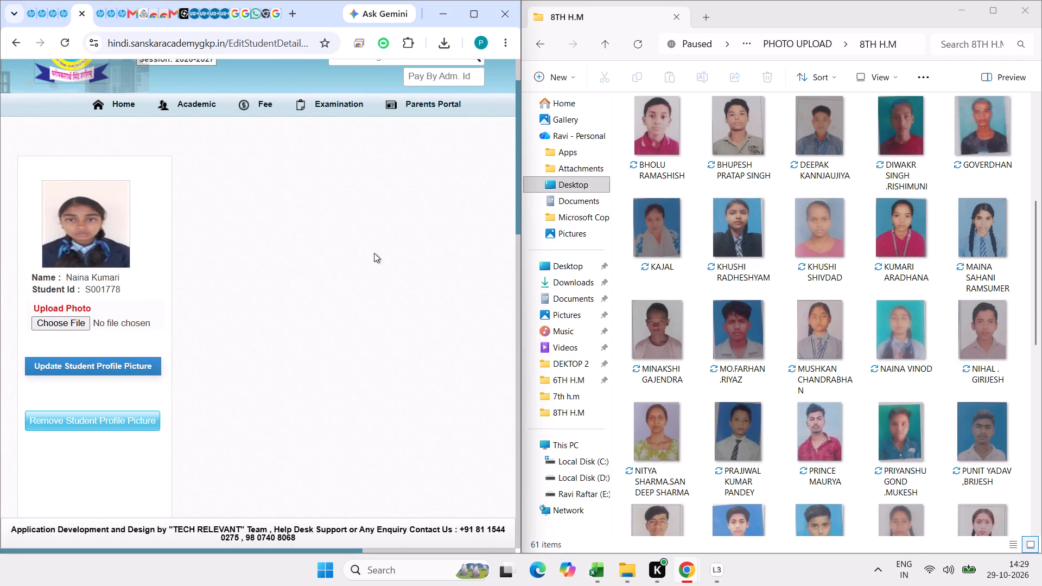
scroll(394, 216, up, 2)
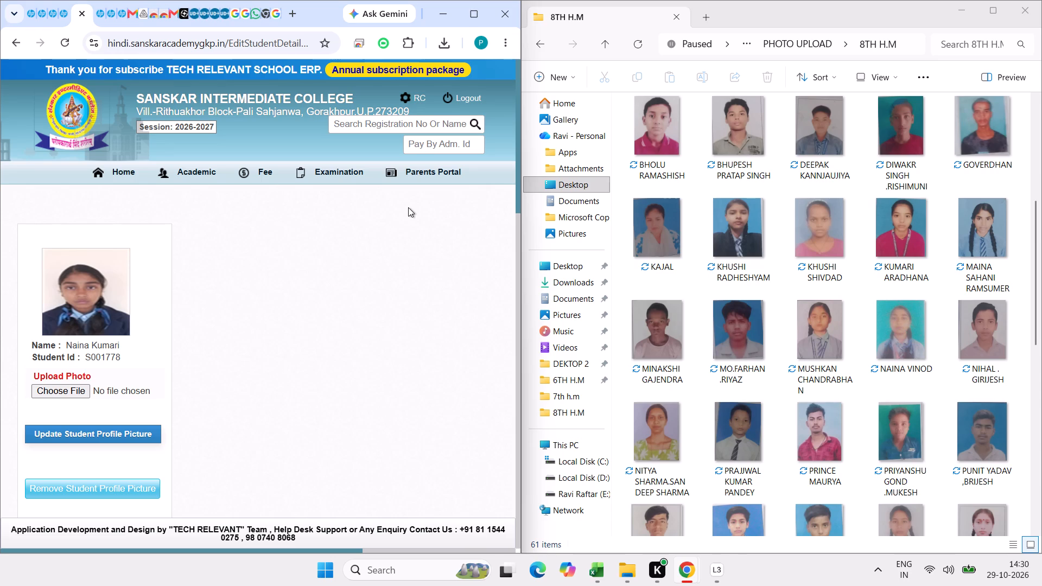
Search for NIHAL and open the class VIII-B student's record to check the profile photo.
click(366, 126)
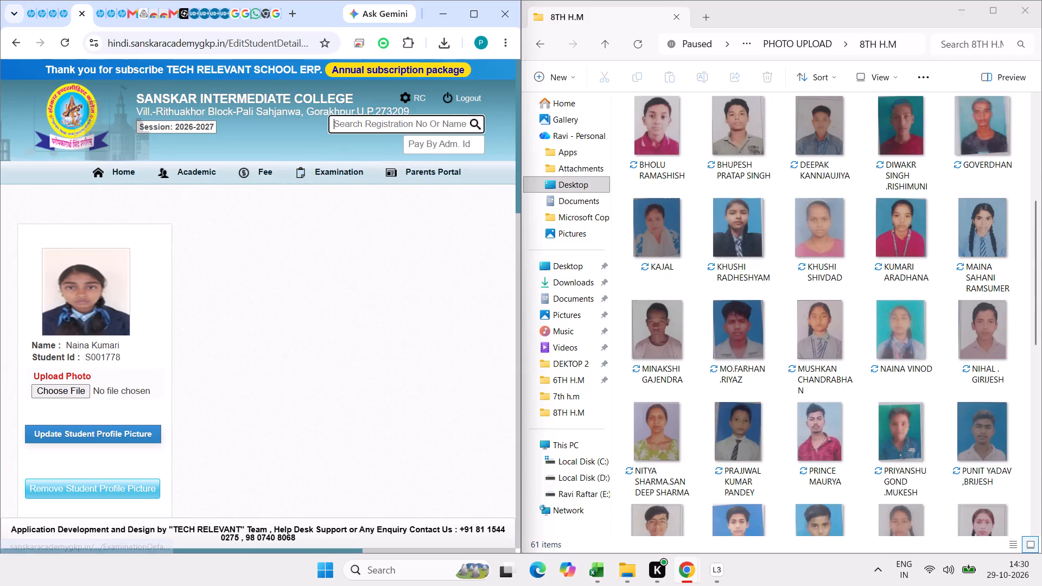
text(NIHAL)
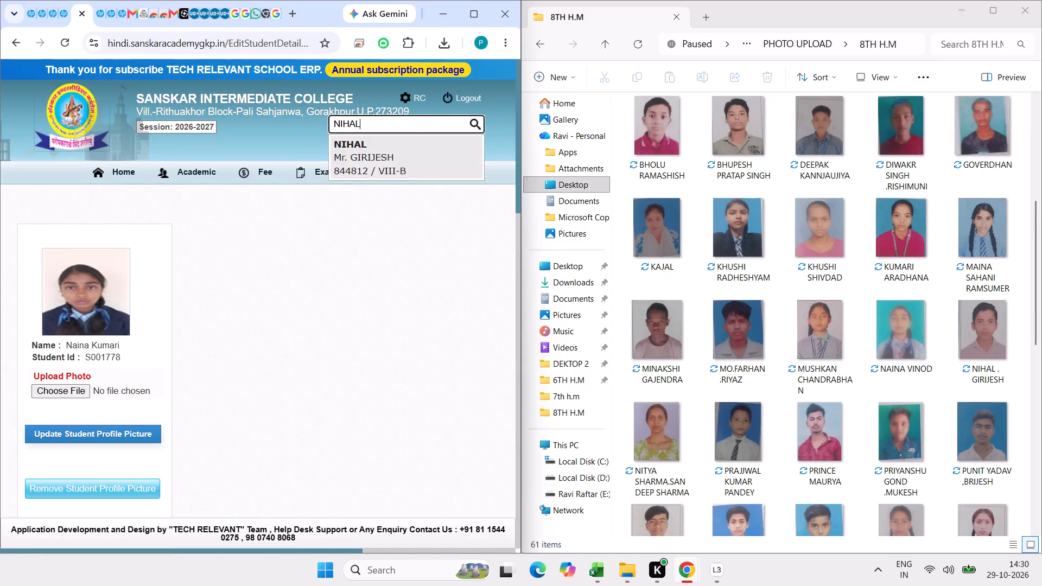
click(396, 159)
scroll(187, 361, down, 1)
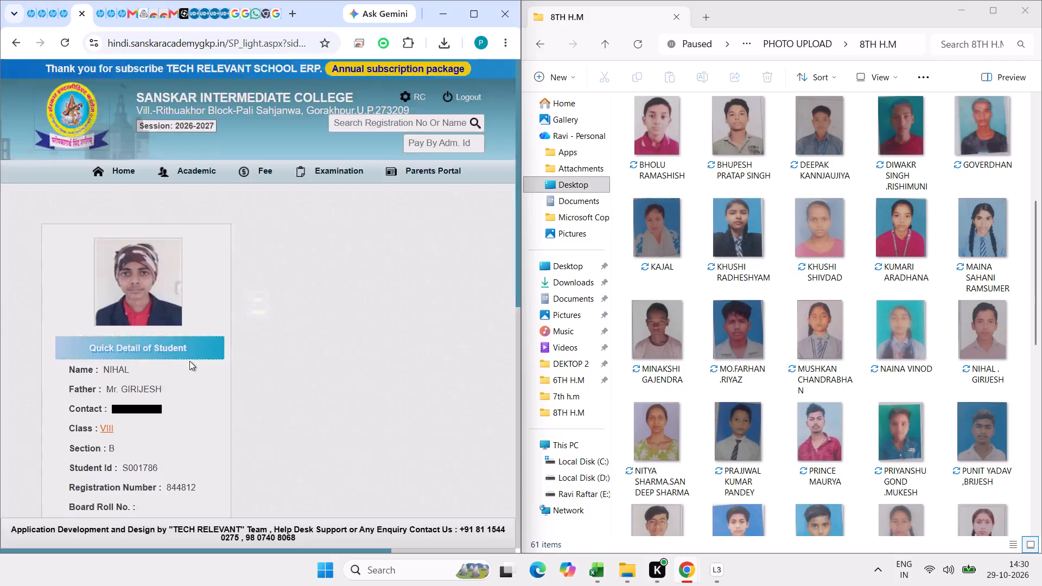
scroll(190, 361, up, 1)
scroll(191, 361, down, 3)
scroll(220, 365, up, 1)
scroll(220, 365, down, 1)
scroll(220, 365, up, 2)
scroll(301, 106, up, 2)
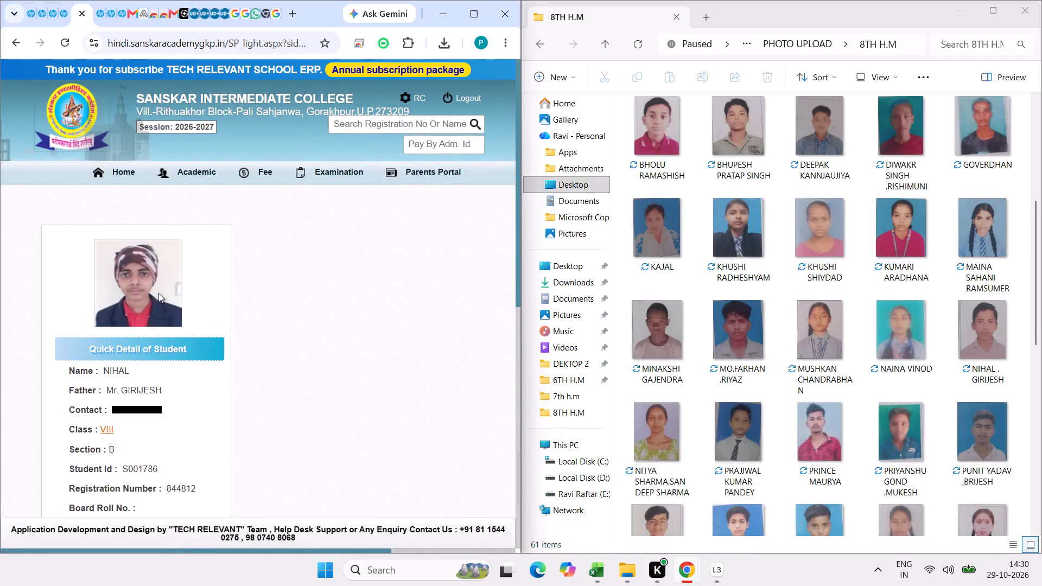
Search for NITYA and open the class VIII-B student's profile for editing.
click(379, 119)
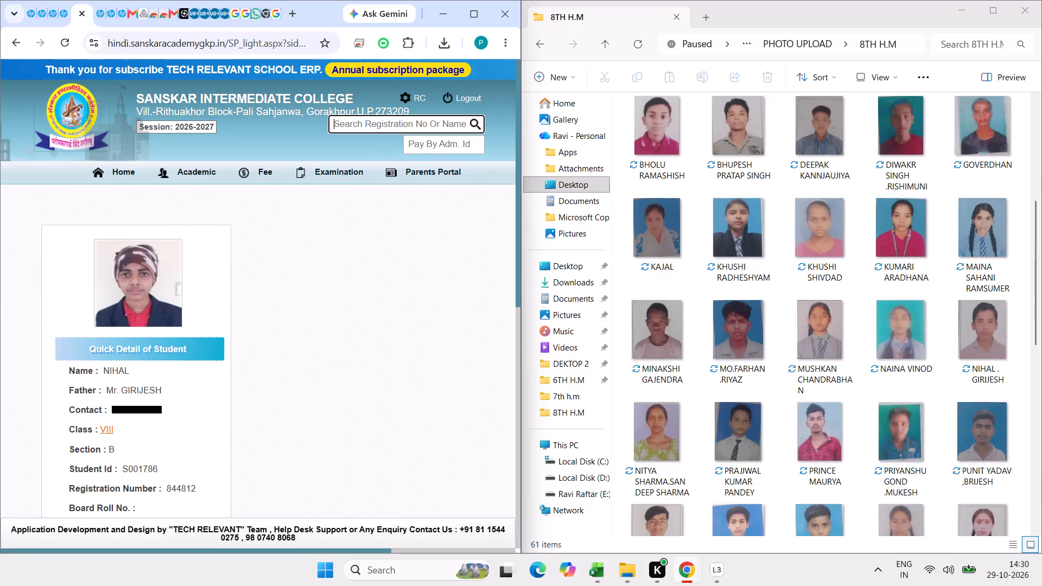
text(NITYA)
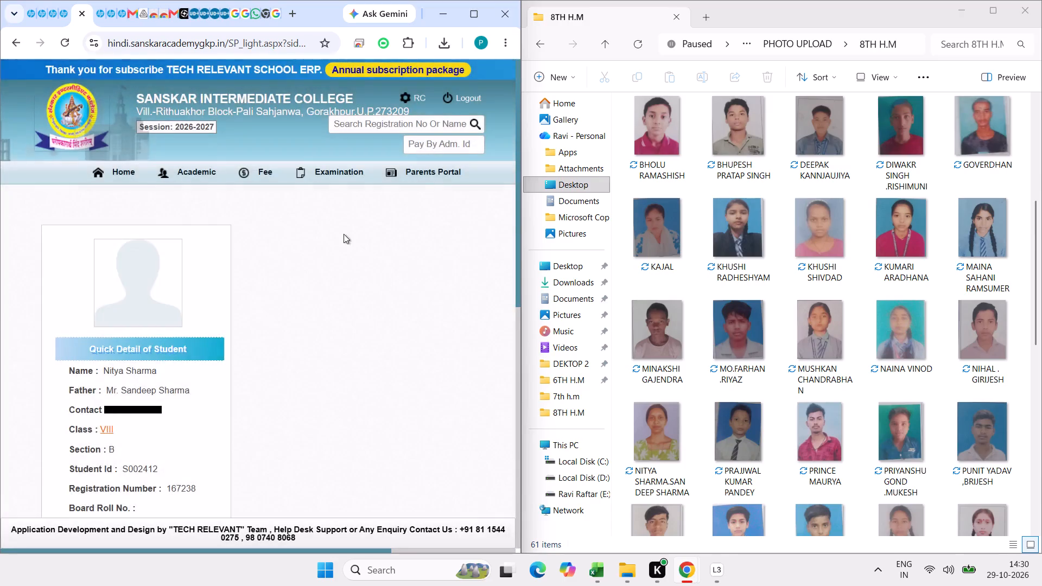
scroll(331, 241, down, 3)
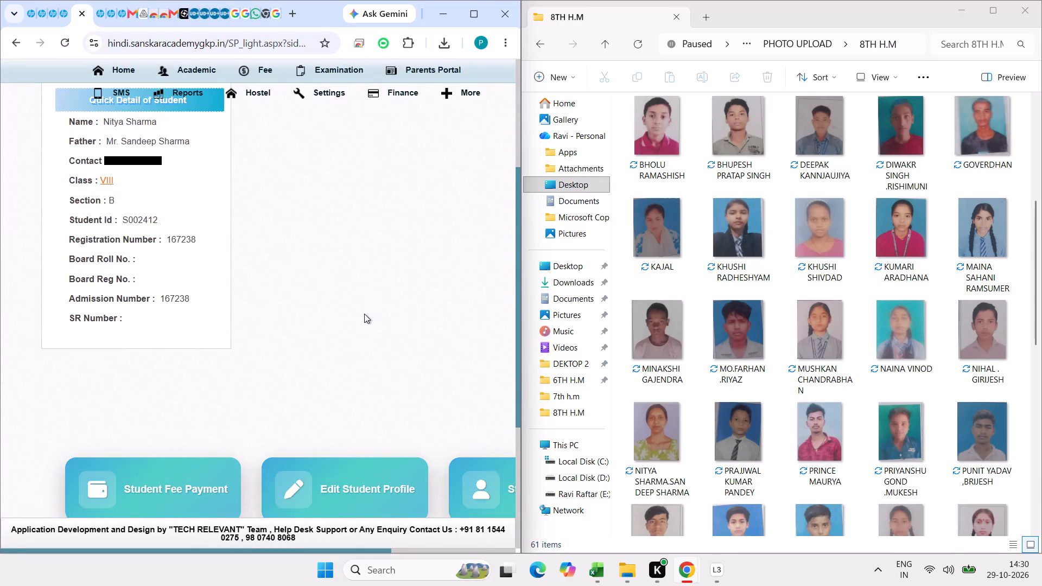
click(362, 488)
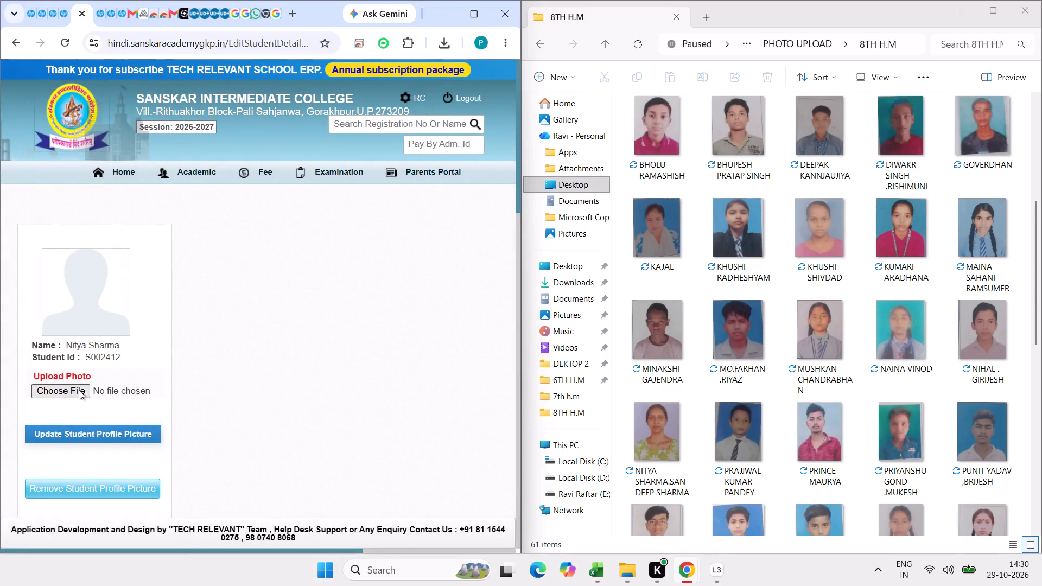
Upload Nitya's photo from the 8TH H.M folder and update the student profile picture with it.
click(79, 390)
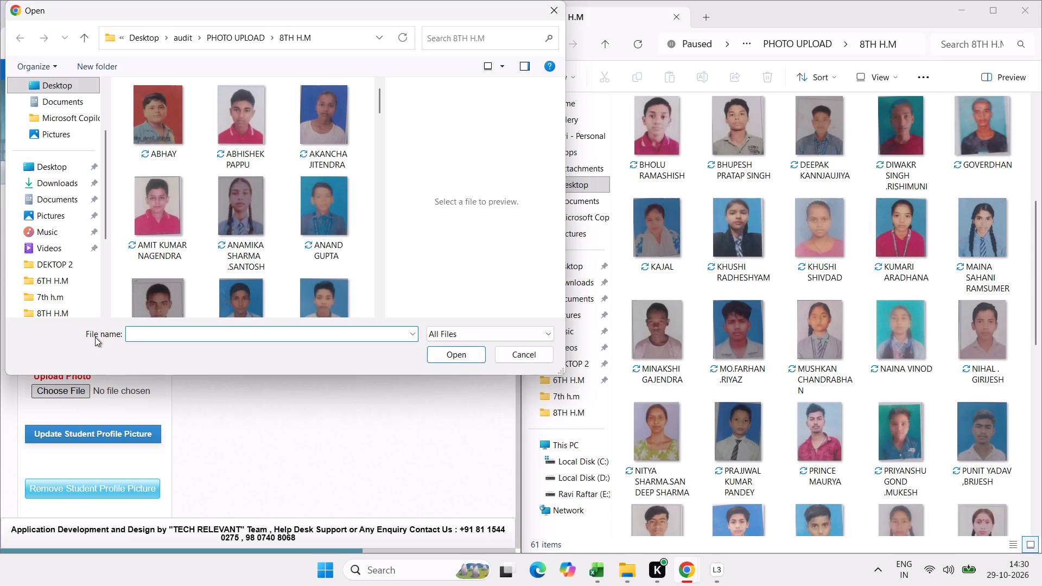
text(NIT)
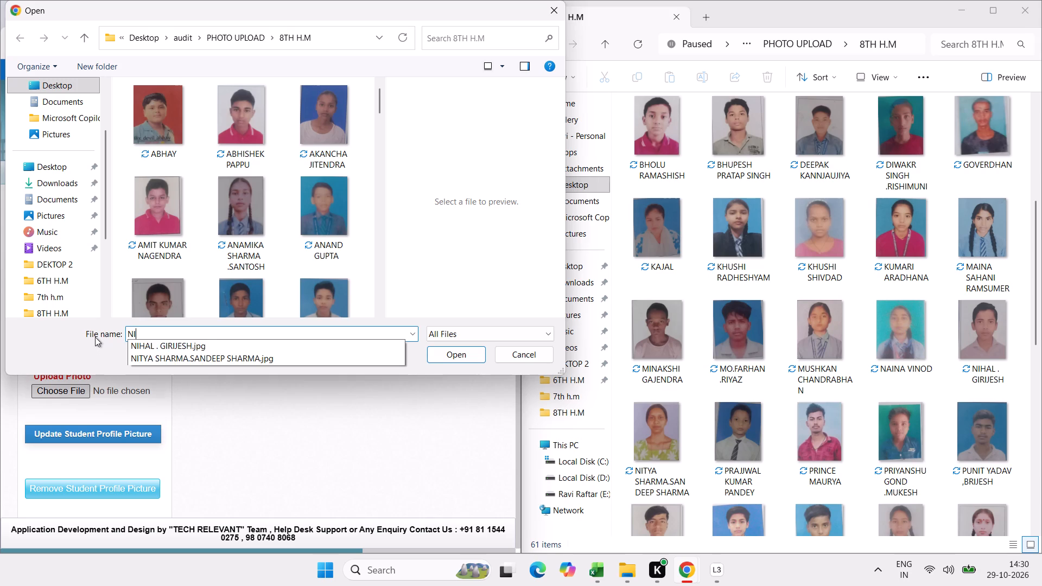
key(Down)
key(Return)
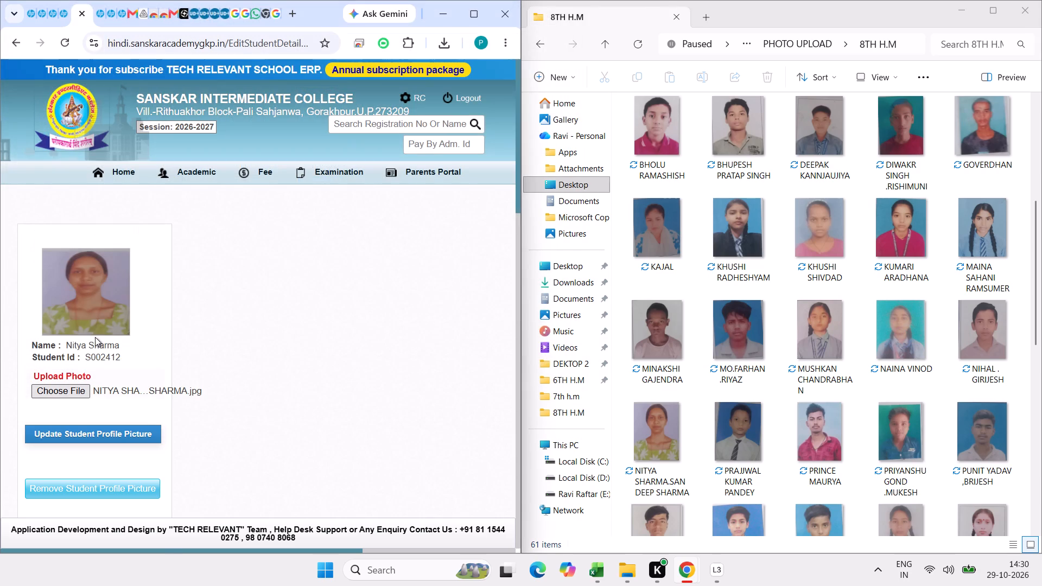
click(126, 429)
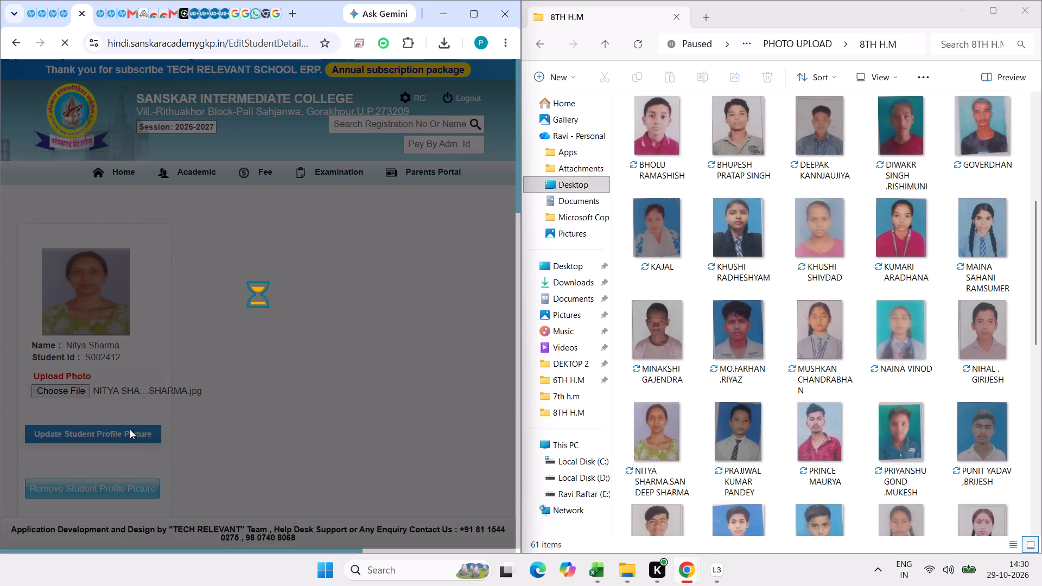
scroll(258, 271, up, 2)
scroll(253, 277, down, 3)
scroll(246, 287, up, 1)
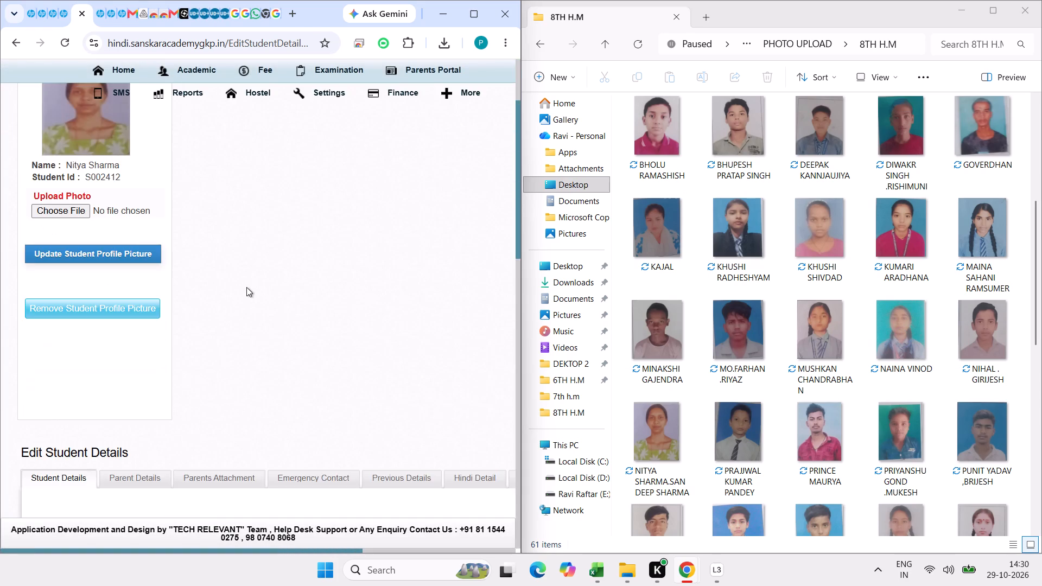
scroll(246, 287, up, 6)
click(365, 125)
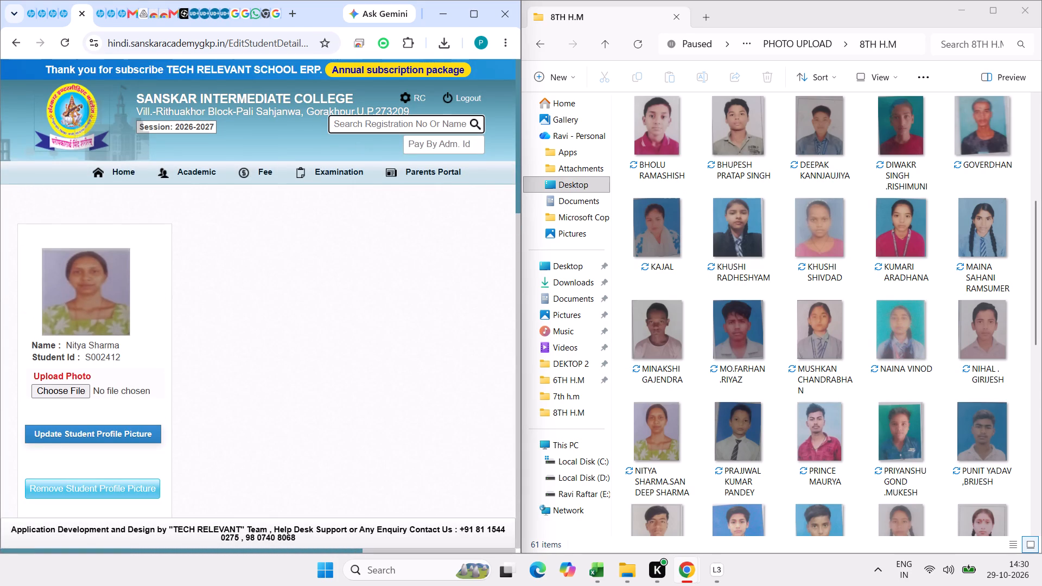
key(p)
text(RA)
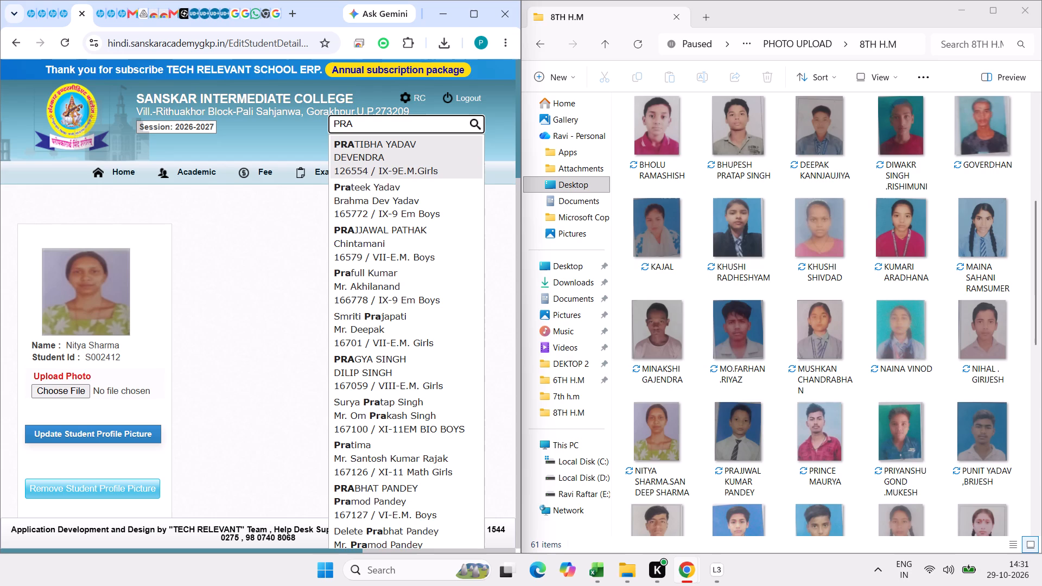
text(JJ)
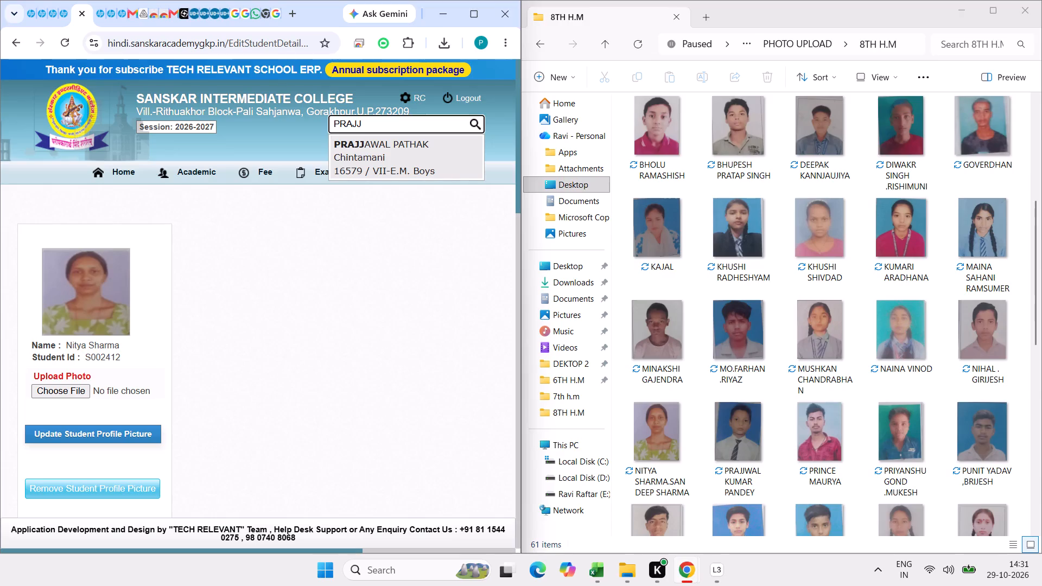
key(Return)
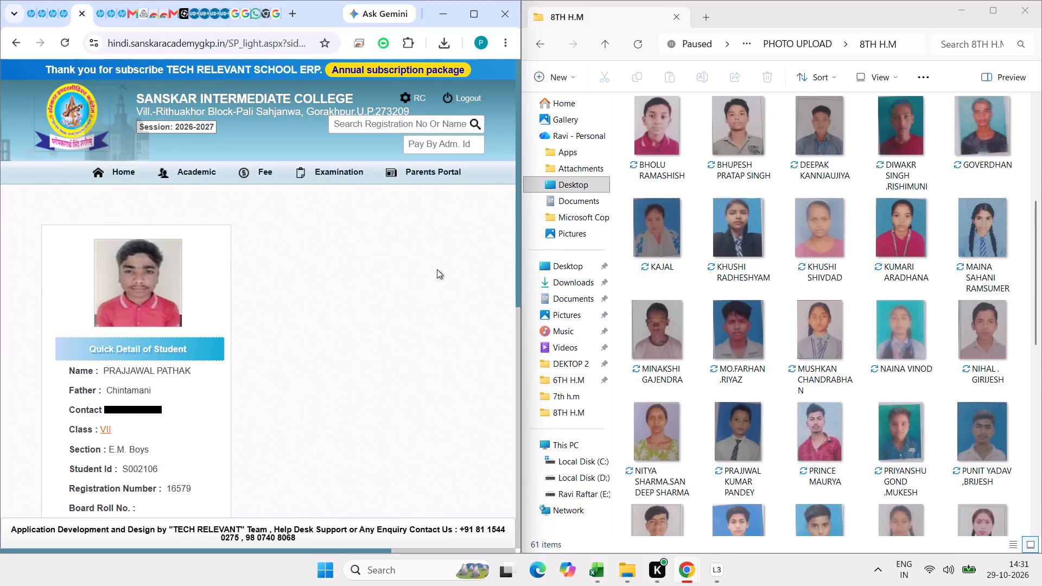
Search for PRAJ and open the class VIII-B student's record to check the profile photo.
click(408, 130)
text(PRAJJ)
key(BackSpace)
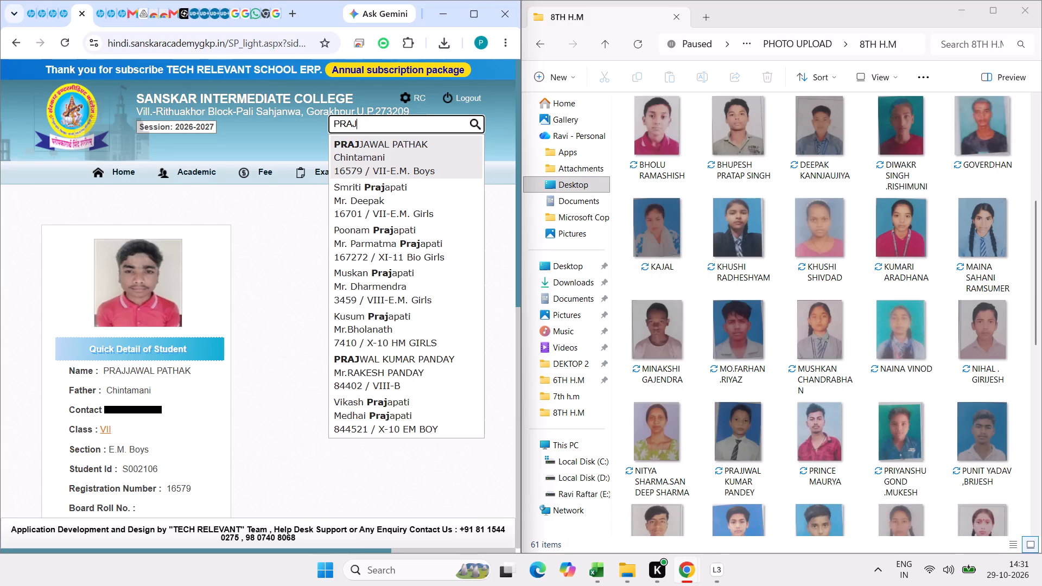
key(Down)
key(Down)
key(Down)
key(Down)
key(Down)
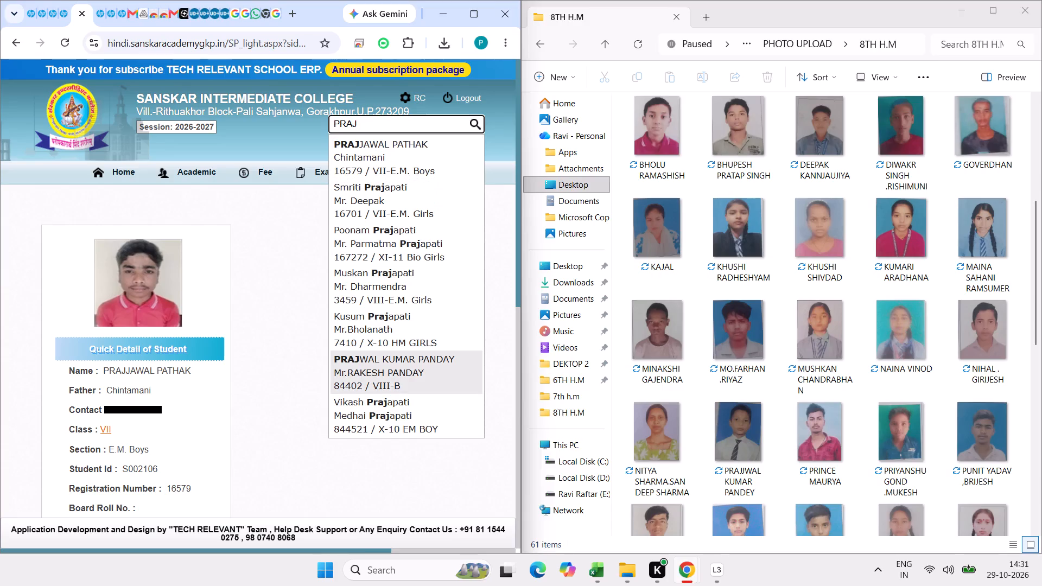
key(Return)
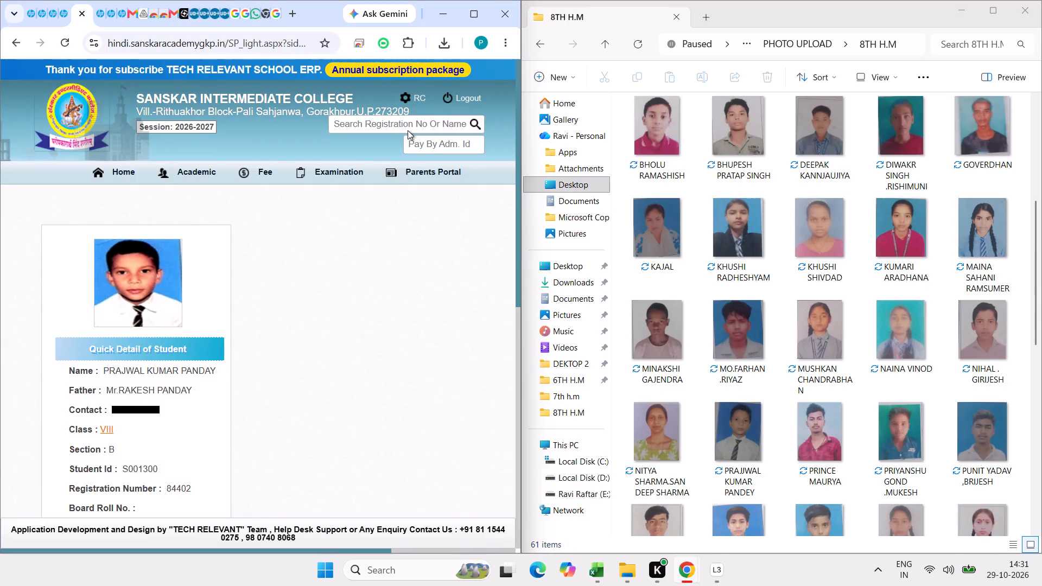
click(393, 124)
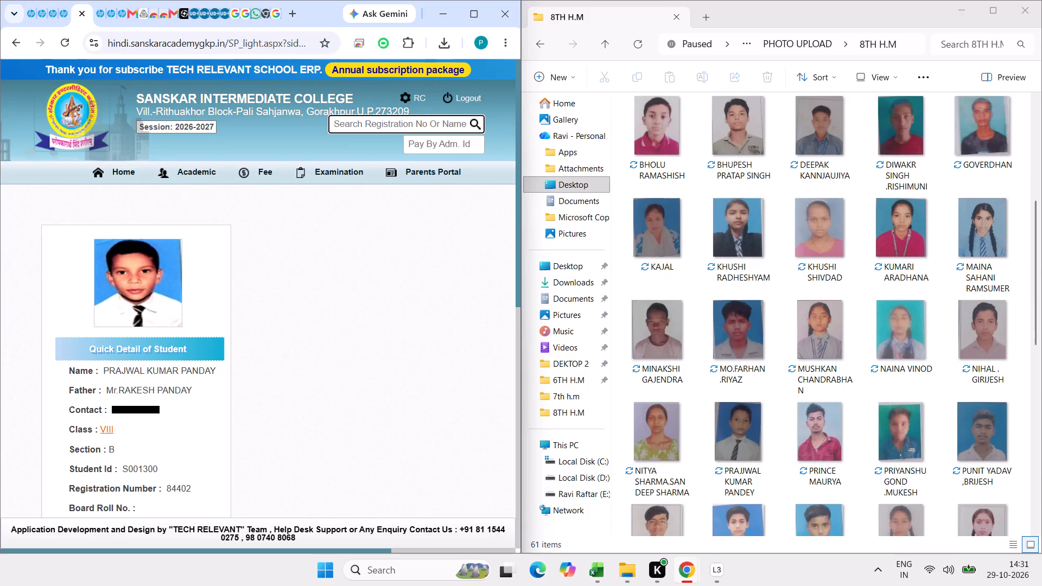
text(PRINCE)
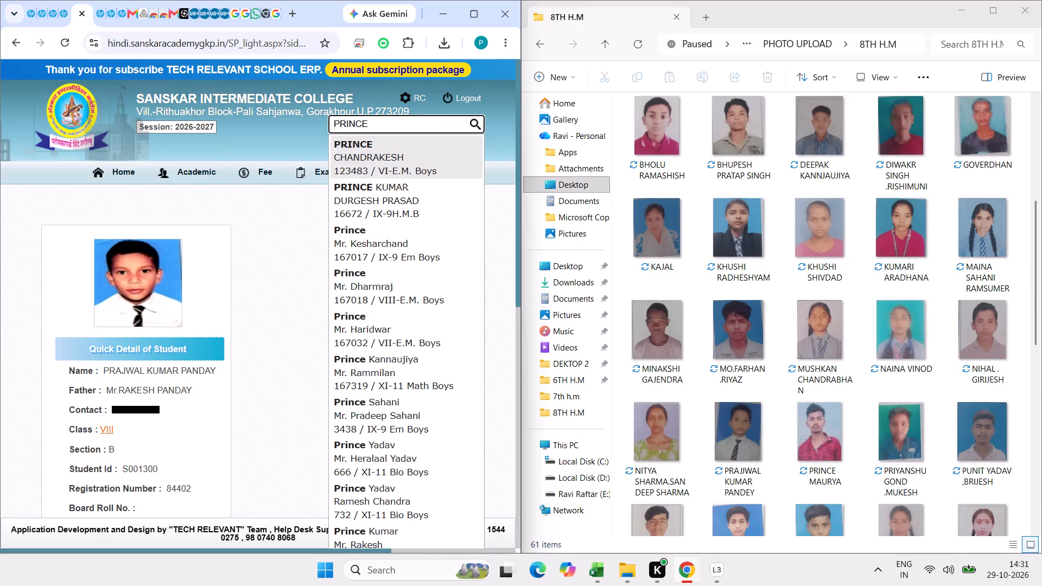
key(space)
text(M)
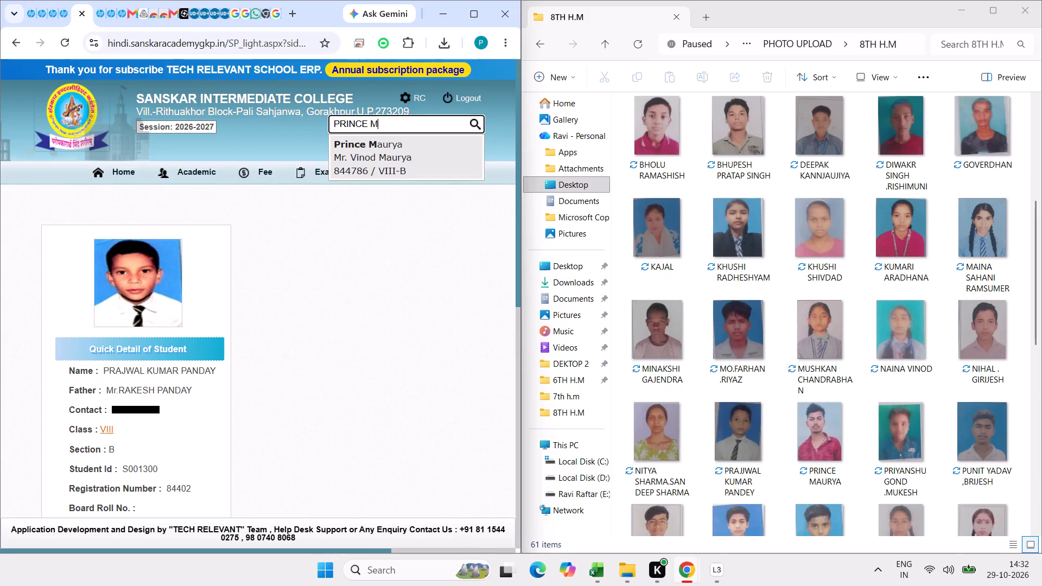
click(393, 157)
scroll(350, 294, down, 4)
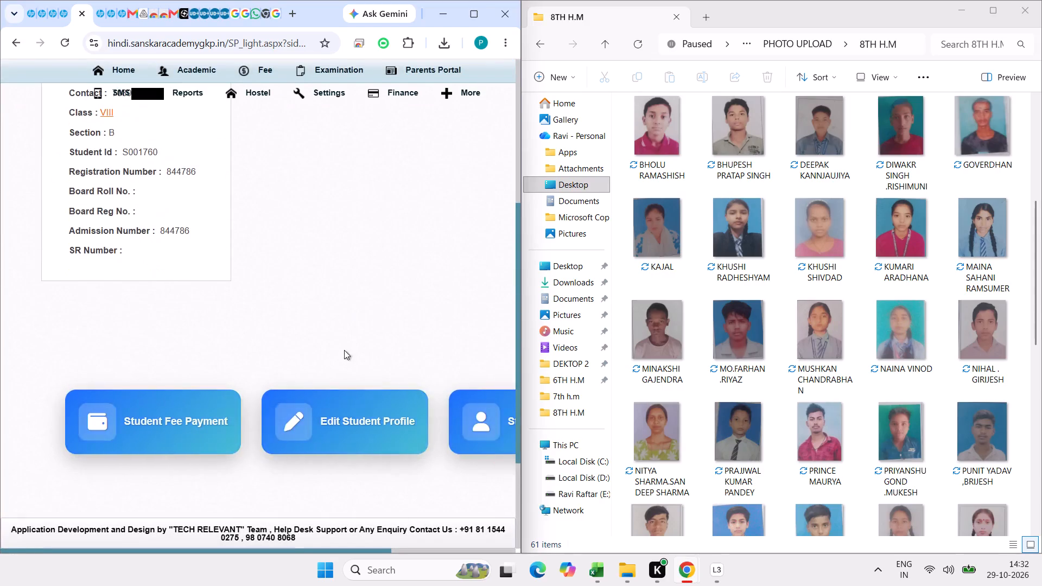
click(345, 419)
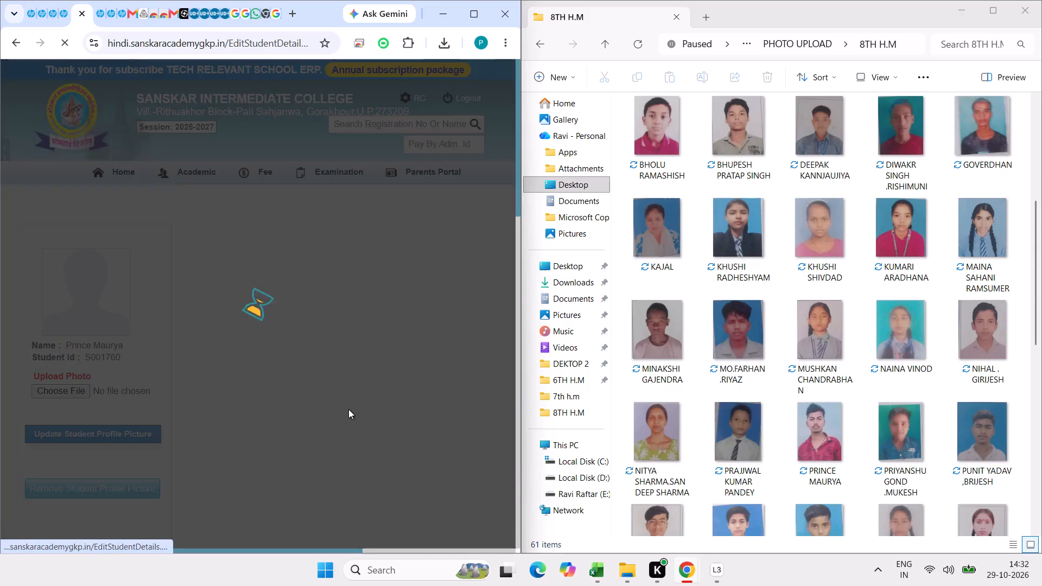
Upload Prince's photo from the 8TH H.M folder and update the student profile picture with it.
click(40, 390)
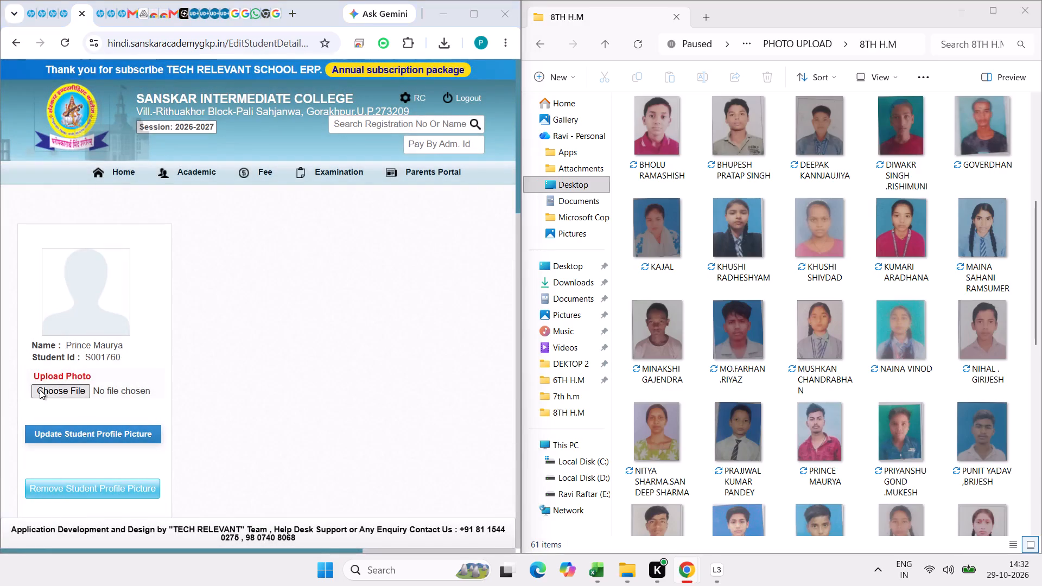
scroll(303, 269, down, 1)
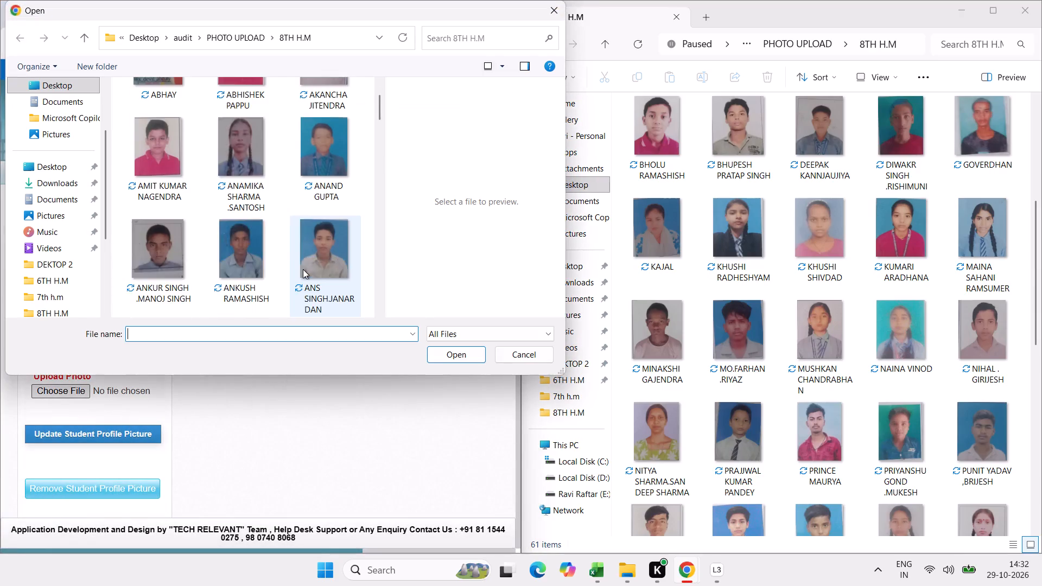
scroll(303, 269, down, 1)
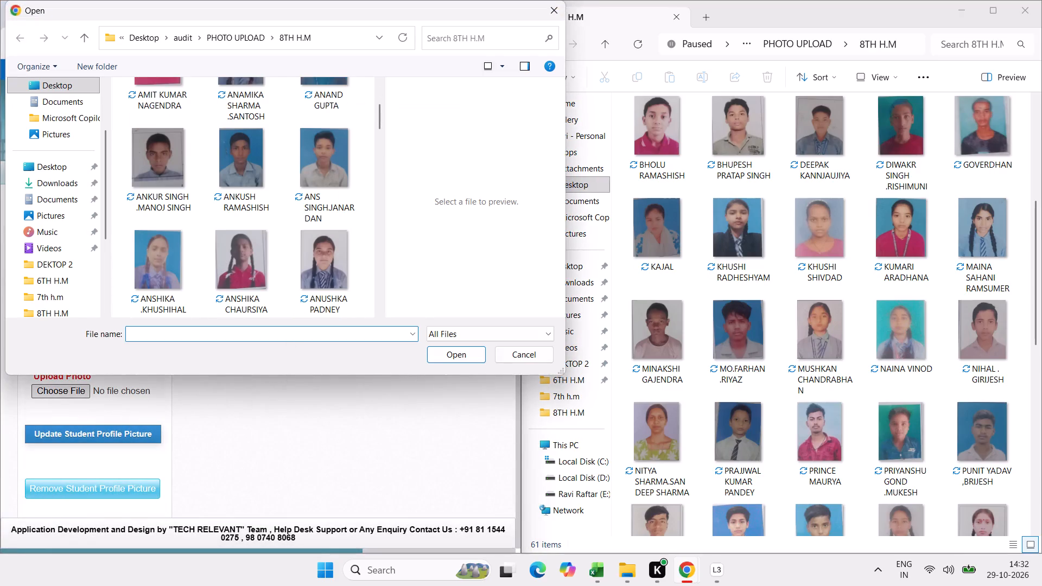
key(p)
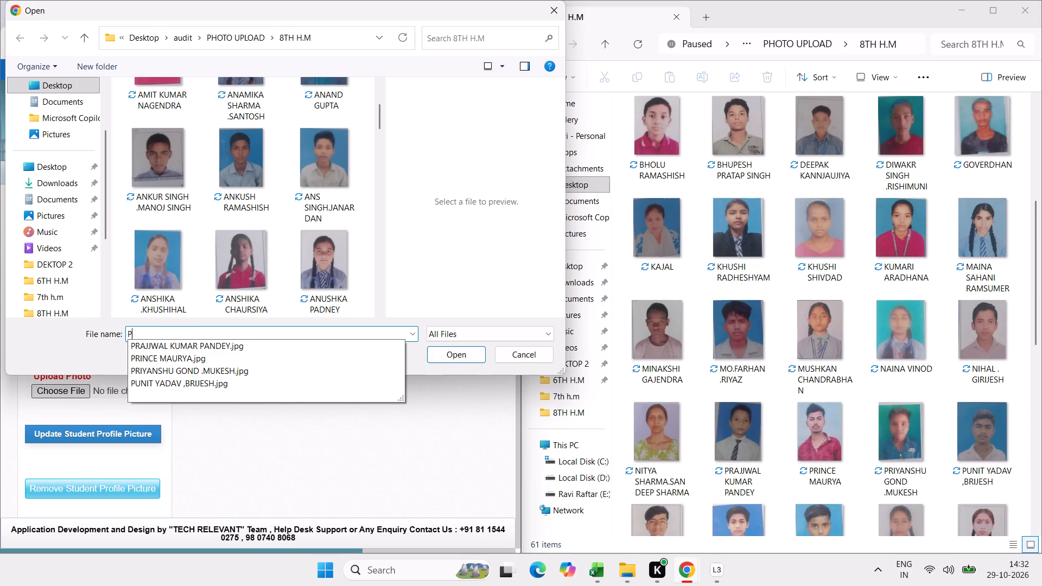
key(Down)
key(Down)
key(Return)
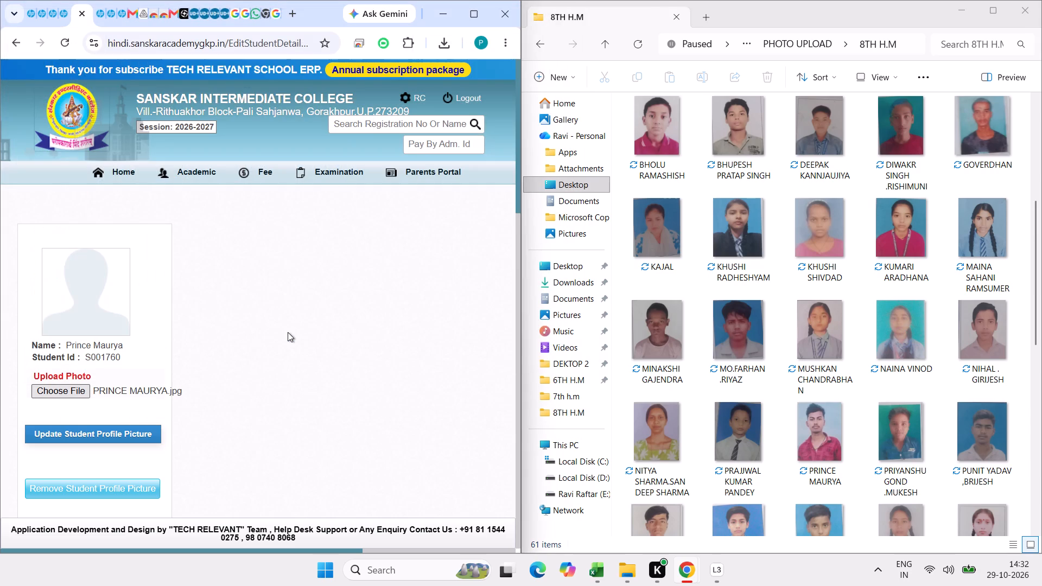
click(45, 441)
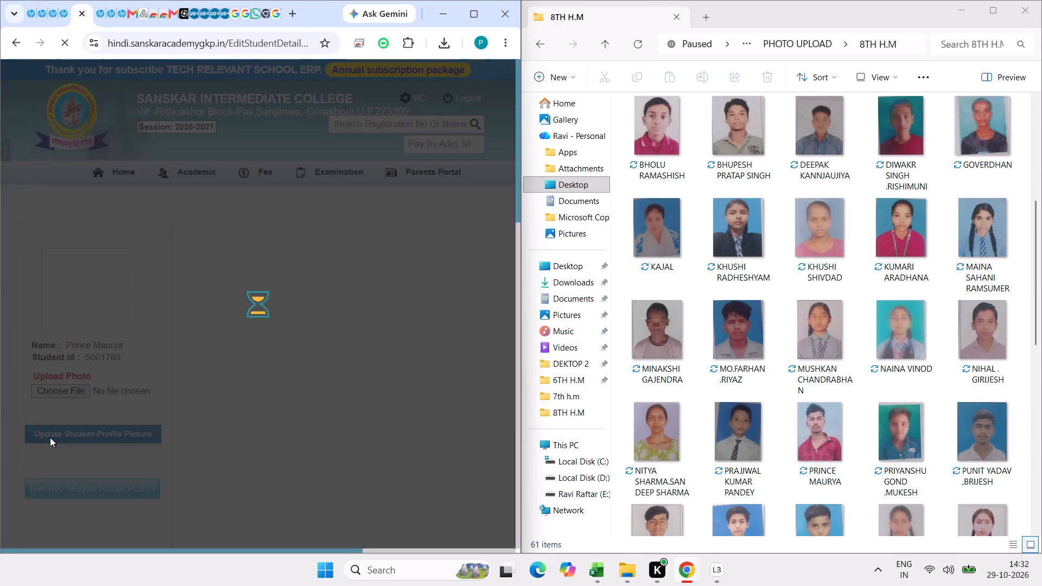
Search for PRIYANSHU and open the class VIII-B student's record to check the profile photo.
click(406, 124)
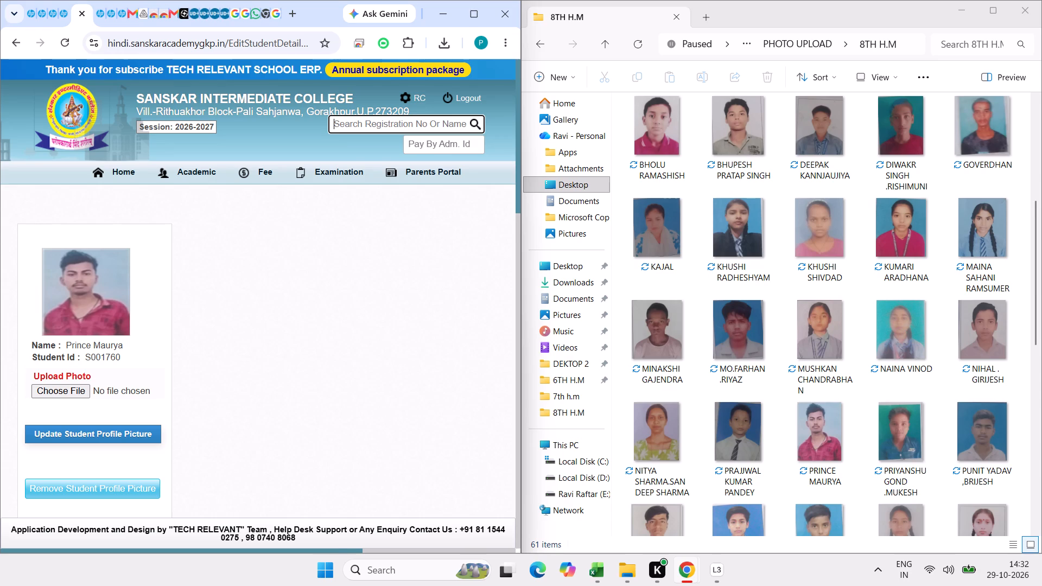
text(PRIYA)
text(NSHU)
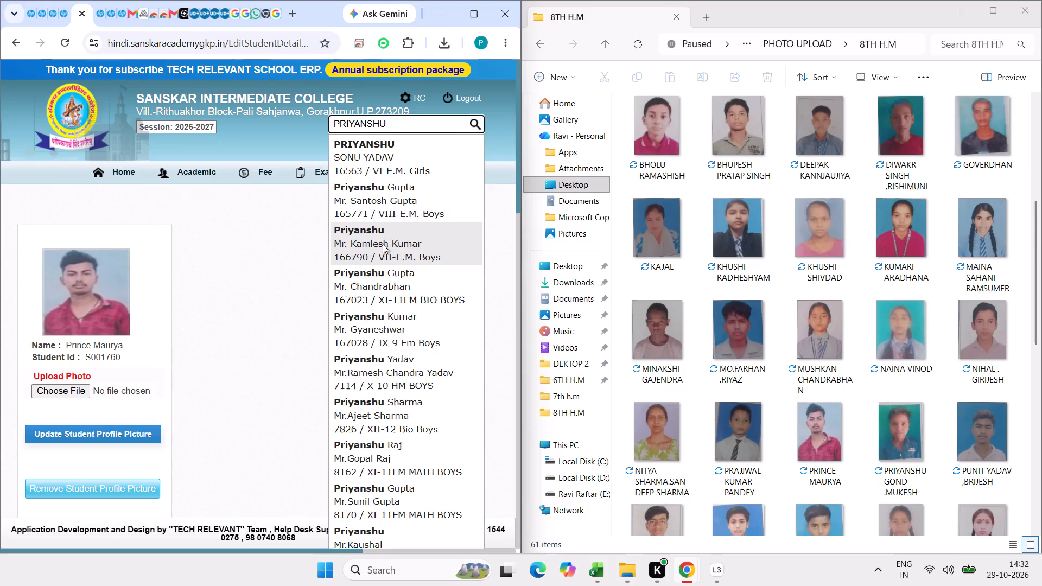
scroll(395, 449, down, 1)
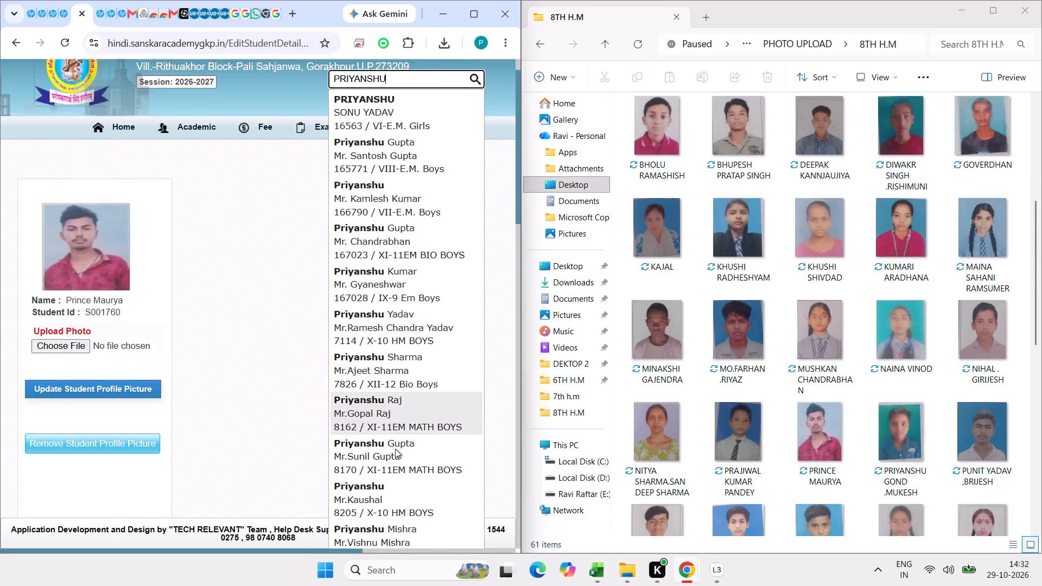
scroll(395, 449, down, 1)
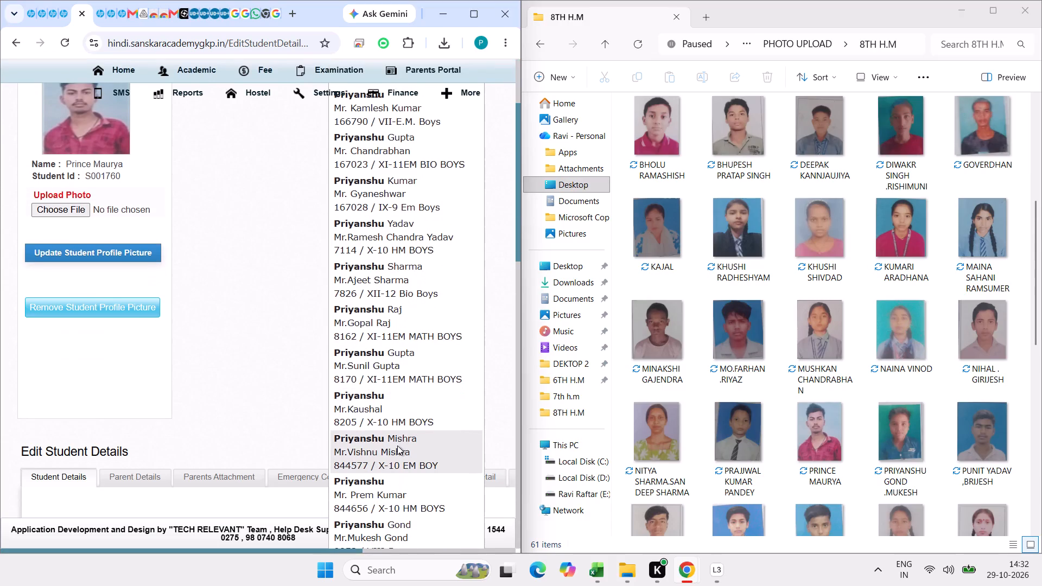
scroll(397, 445, down, 1)
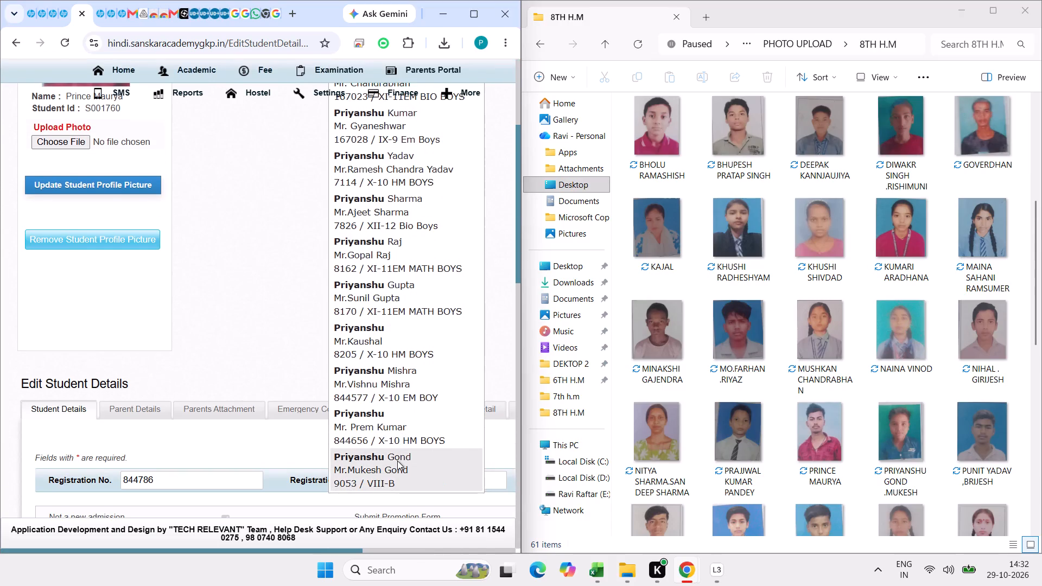
click(397, 461)
scroll(199, 345, down, 1)
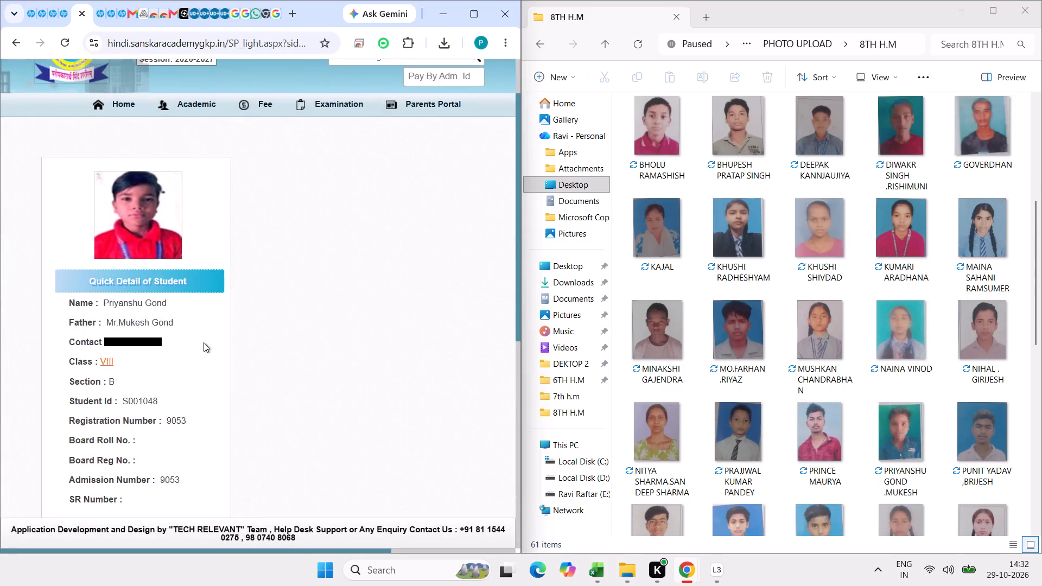
scroll(350, 116, up, 1)
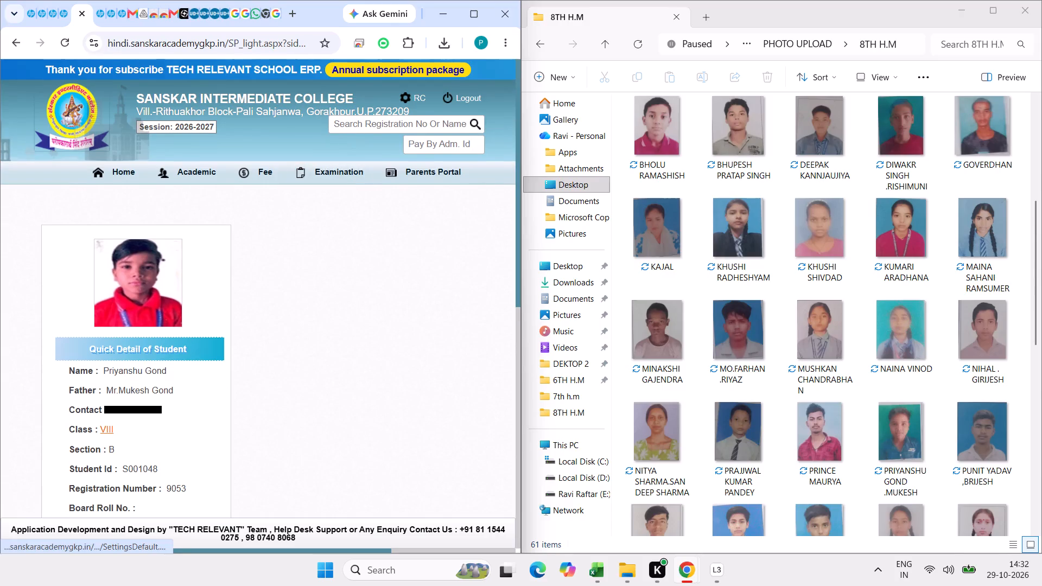
Search the student records for PUNIT.
click(360, 119)
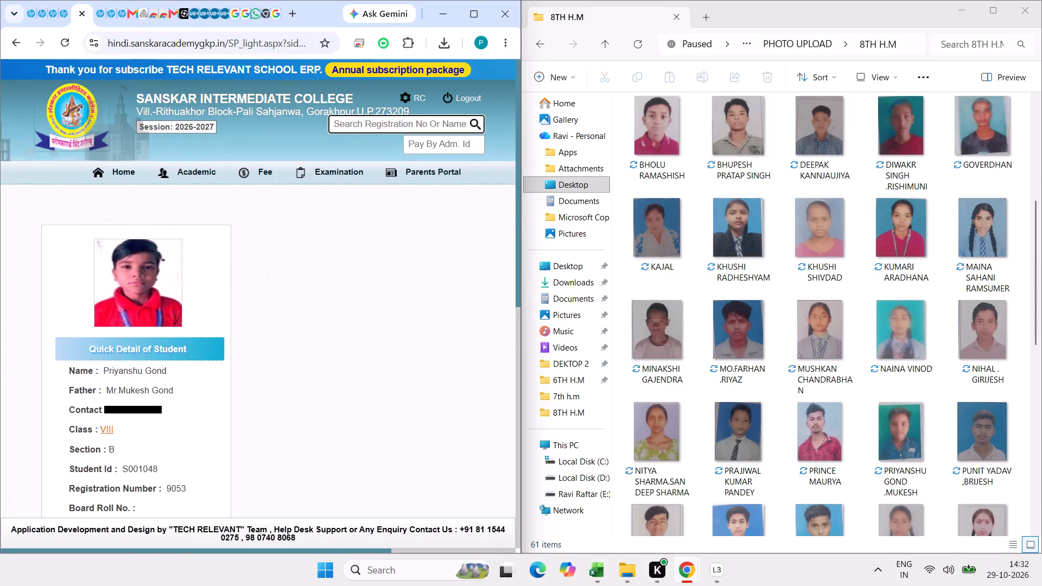
text(PUNIT)
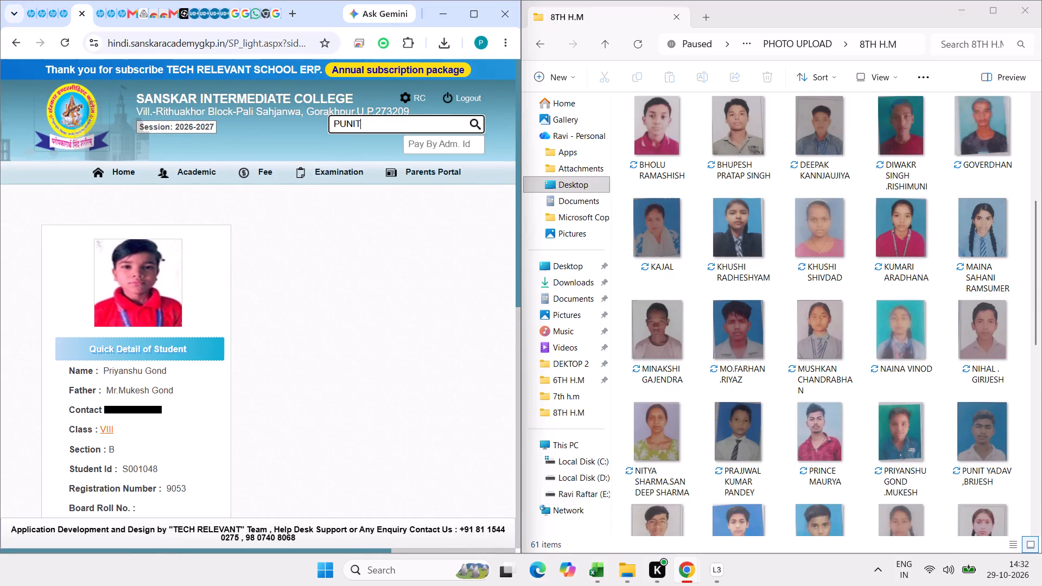
Shorten the student search to PUN and open the class VIII-B student's record to check the profile photo.
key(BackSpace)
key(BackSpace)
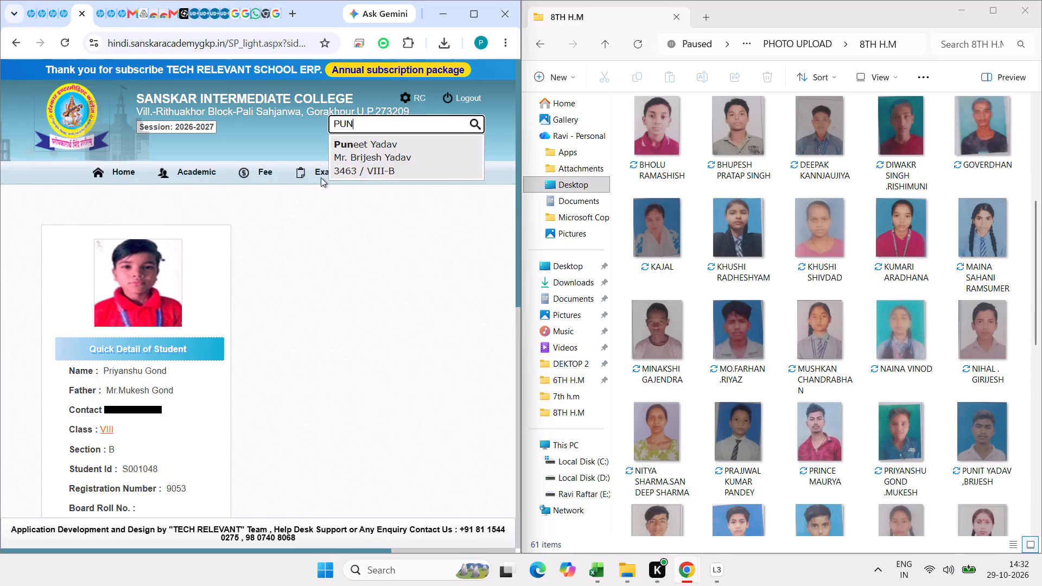
click(363, 154)
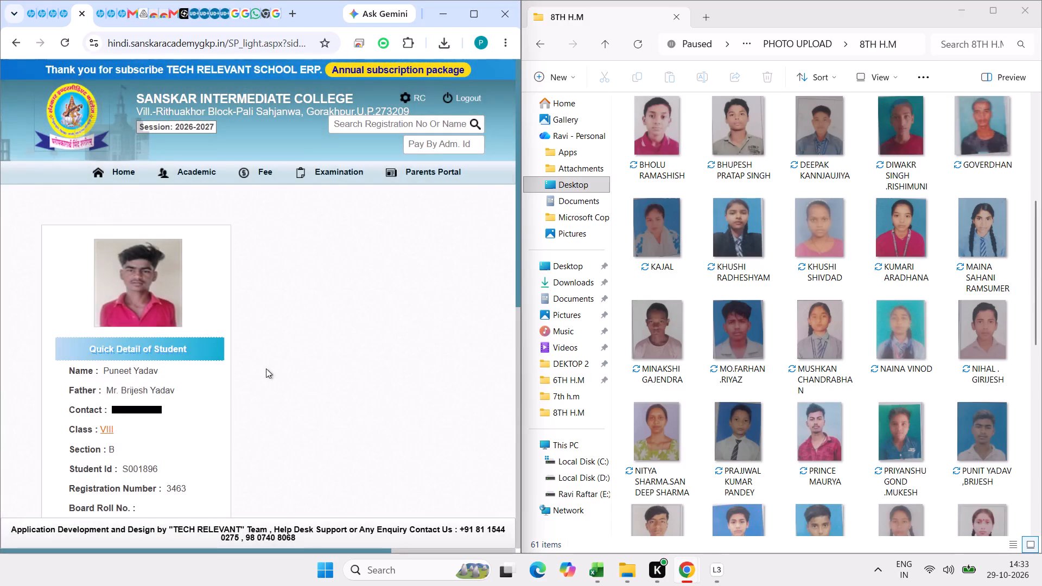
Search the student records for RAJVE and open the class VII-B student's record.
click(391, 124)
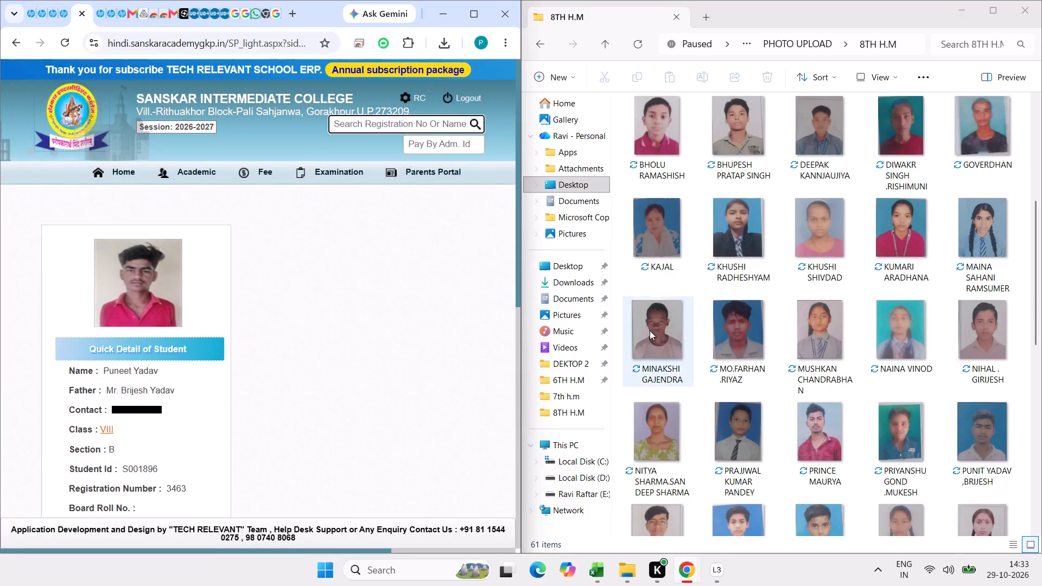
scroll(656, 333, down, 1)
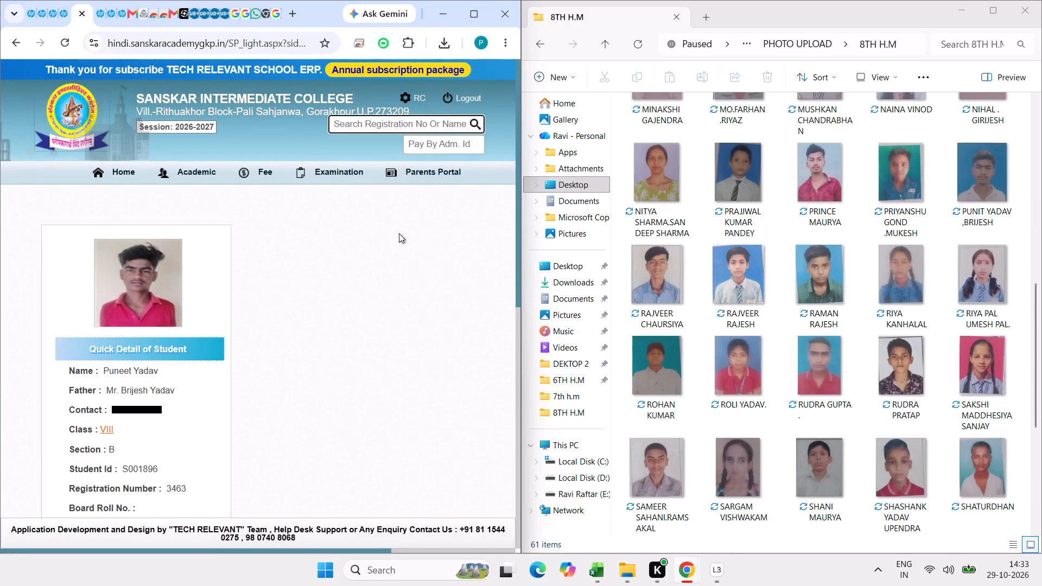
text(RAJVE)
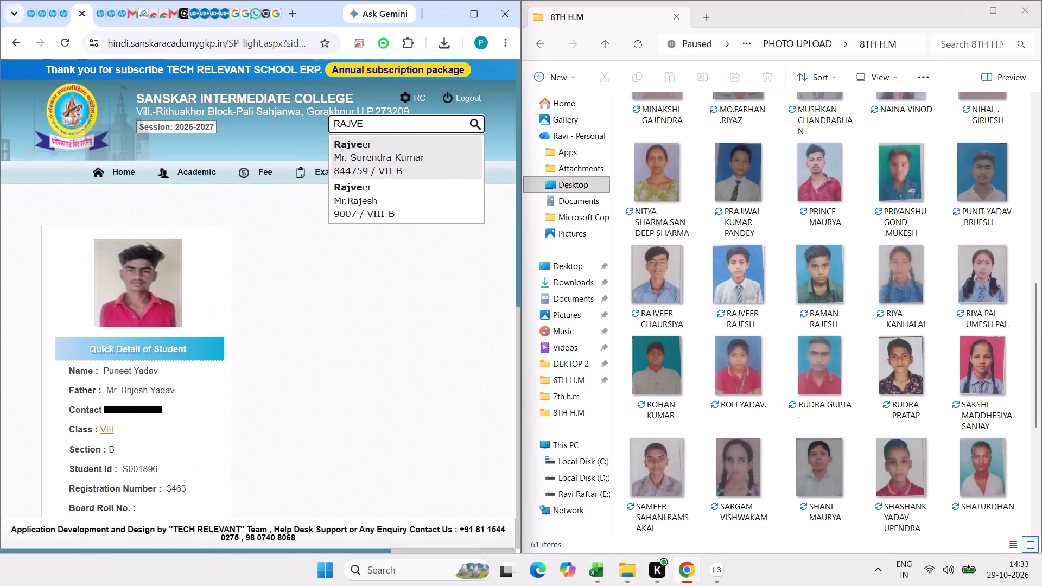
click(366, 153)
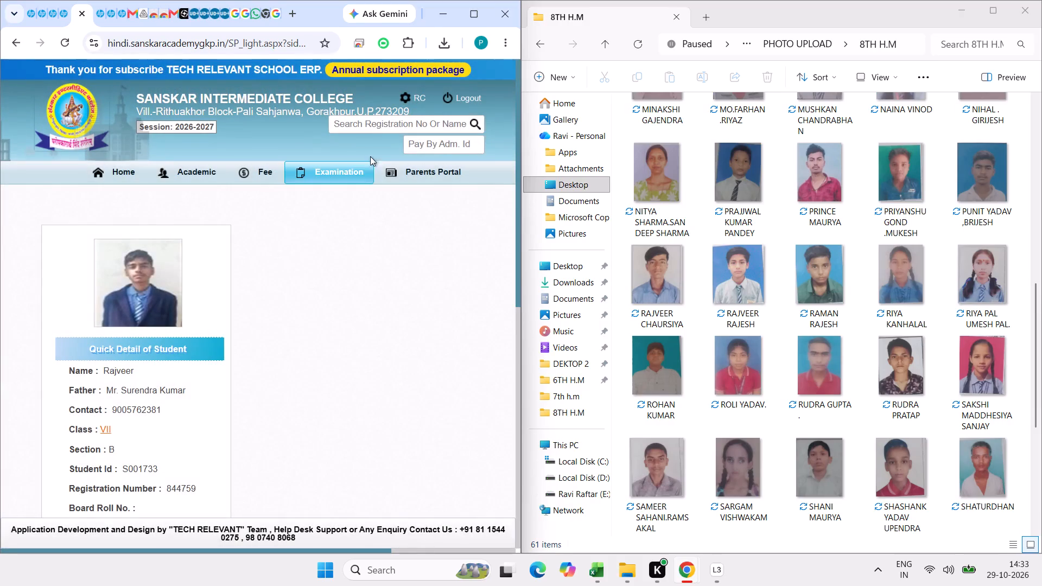
Search for RAJV and open the class VIII-B student's record to check the profile photo.
click(372, 127)
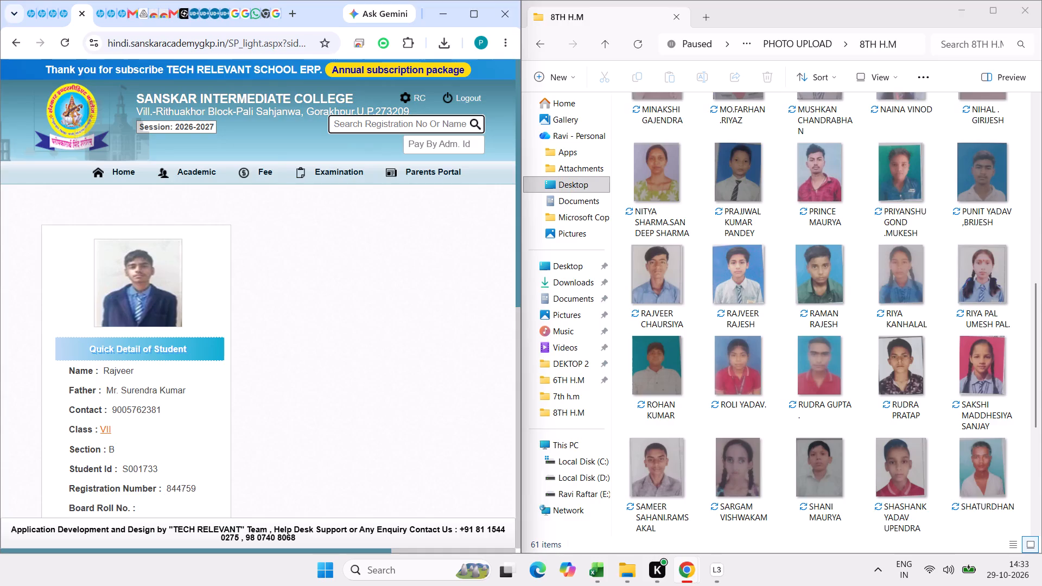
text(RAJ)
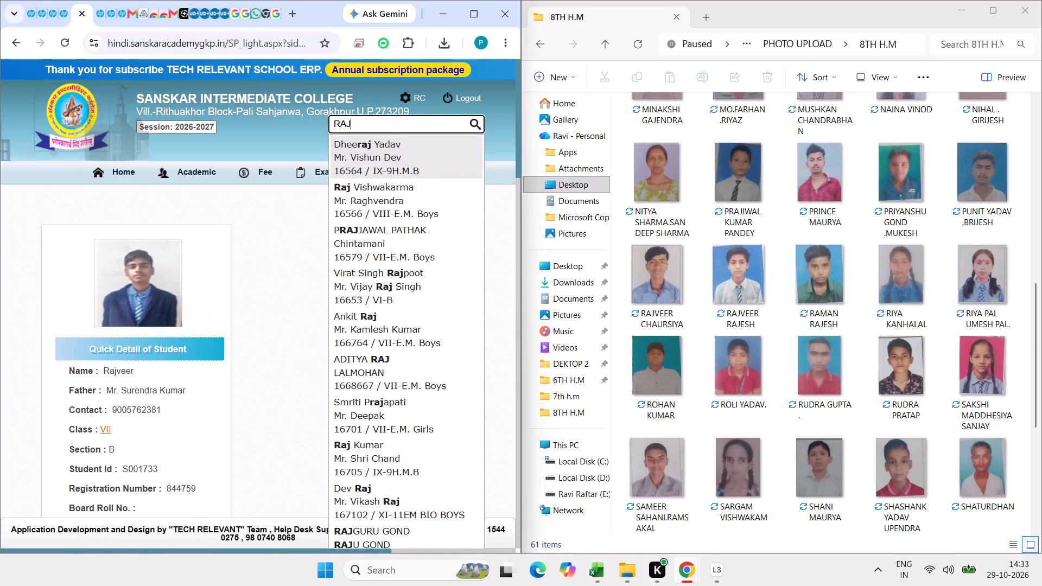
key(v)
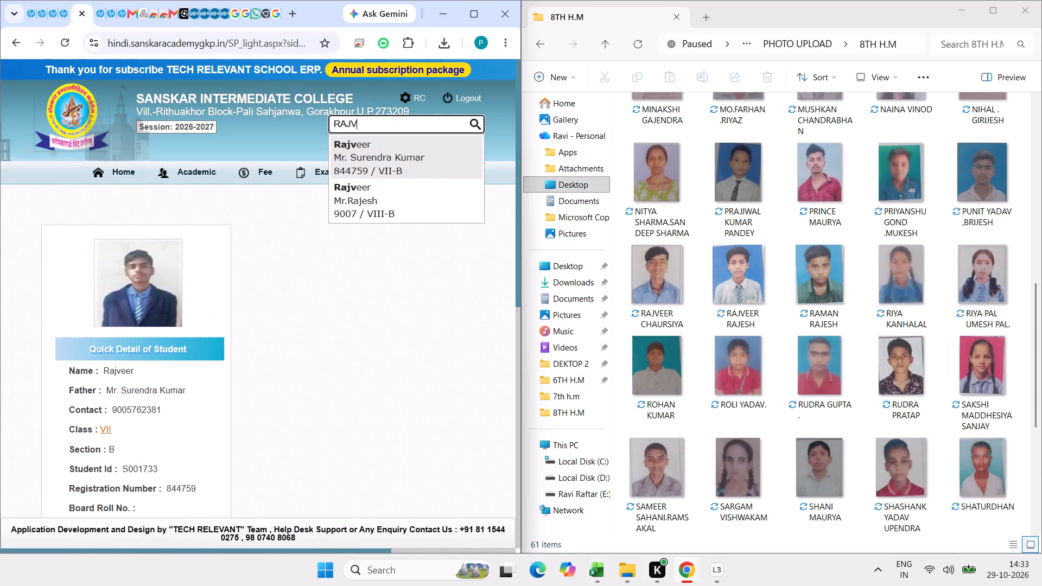
click(365, 202)
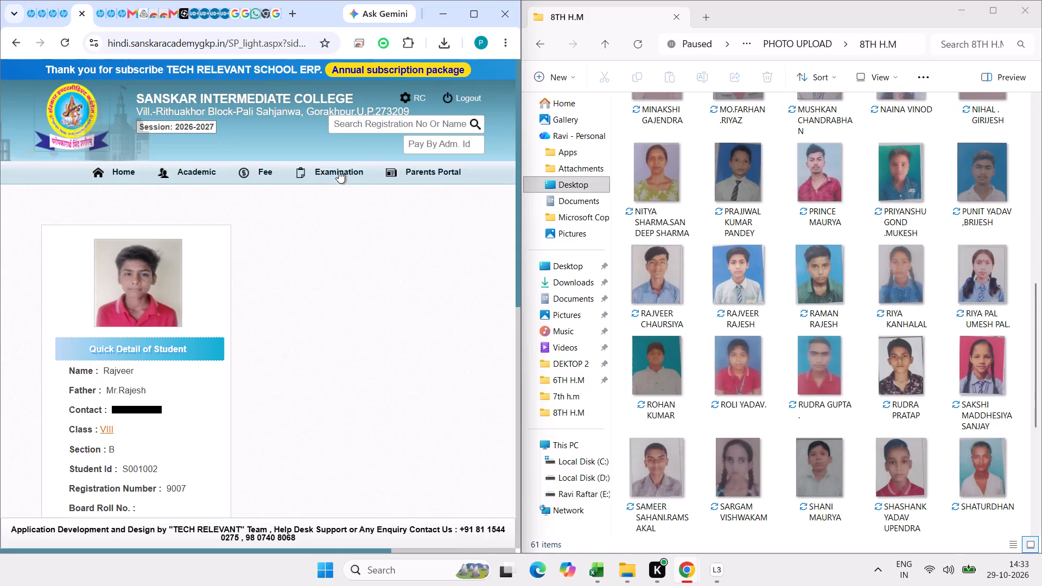
click(349, 129)
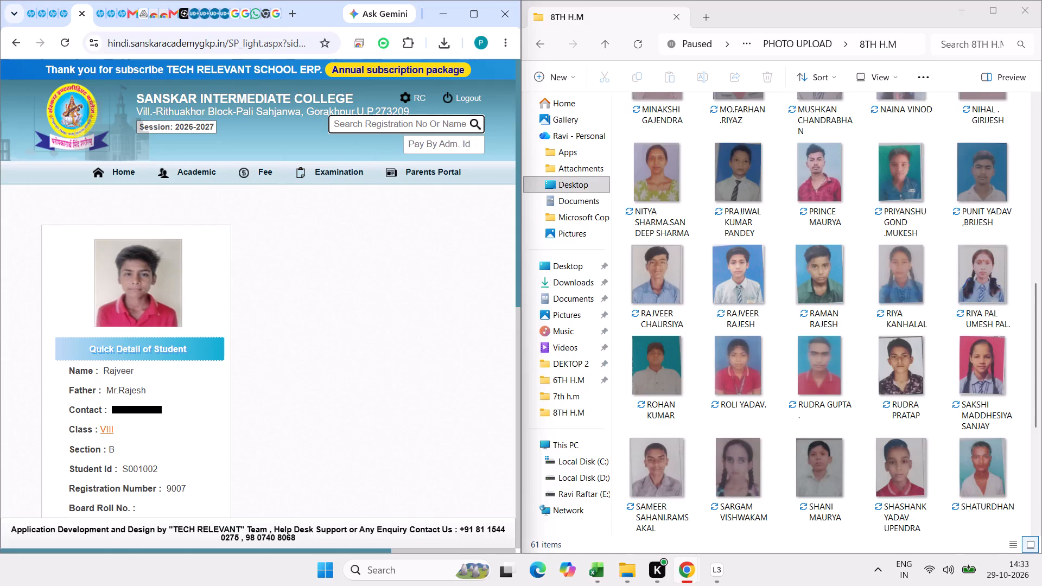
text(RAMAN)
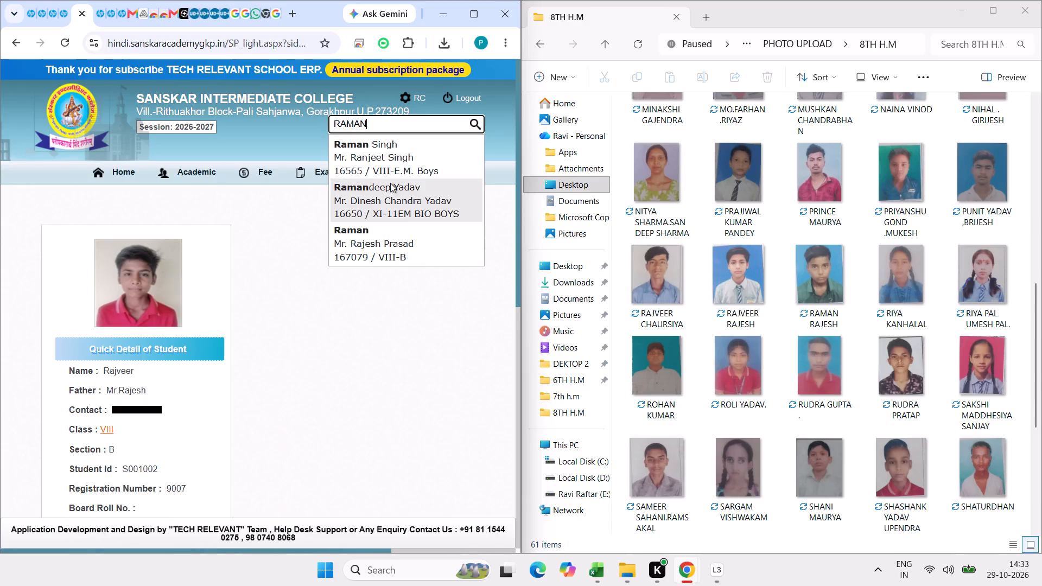
click(396, 237)
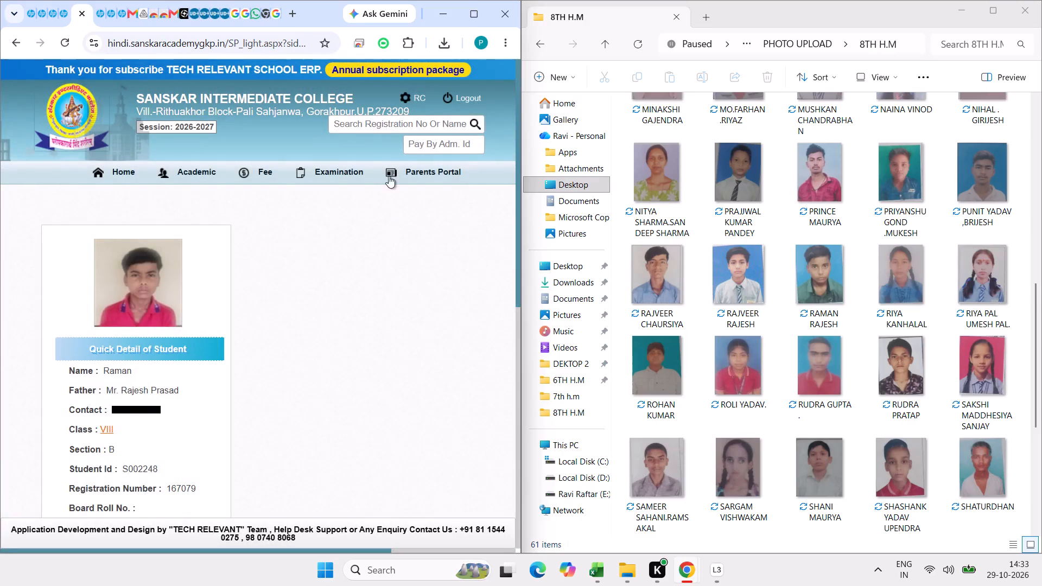
Search the student records for RIYA to find the class VIII-B student.
click(381, 128)
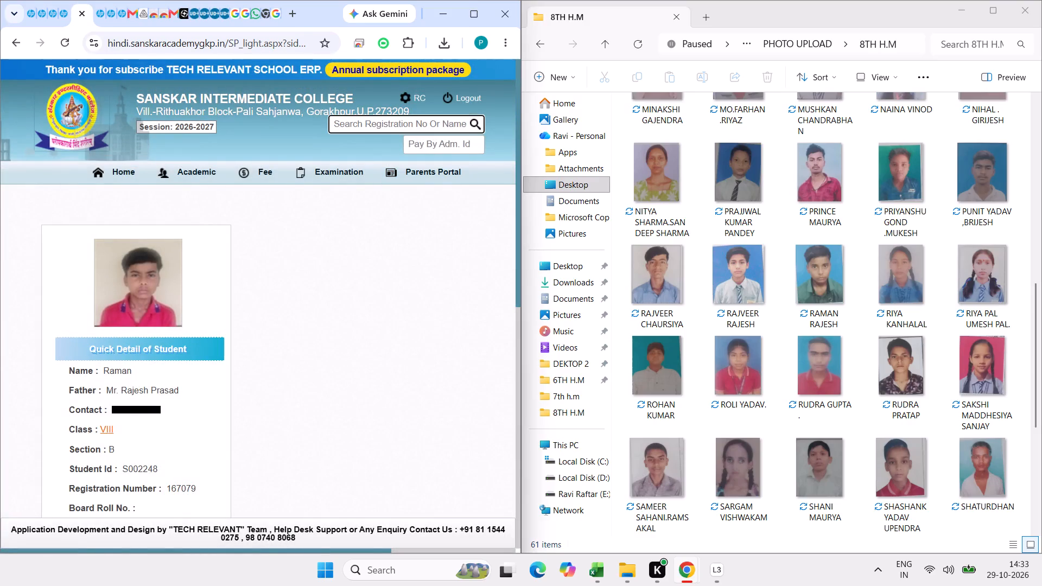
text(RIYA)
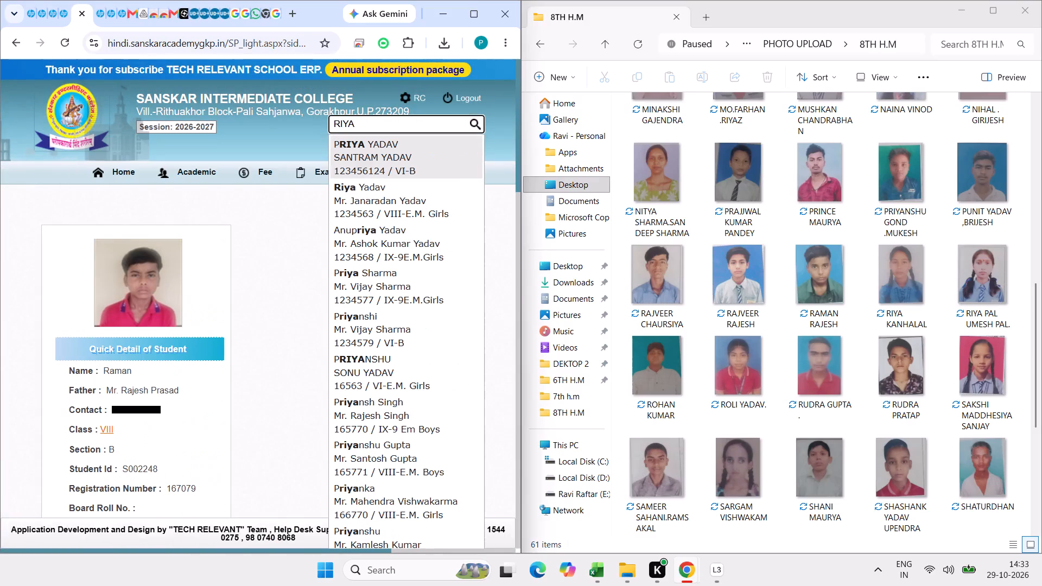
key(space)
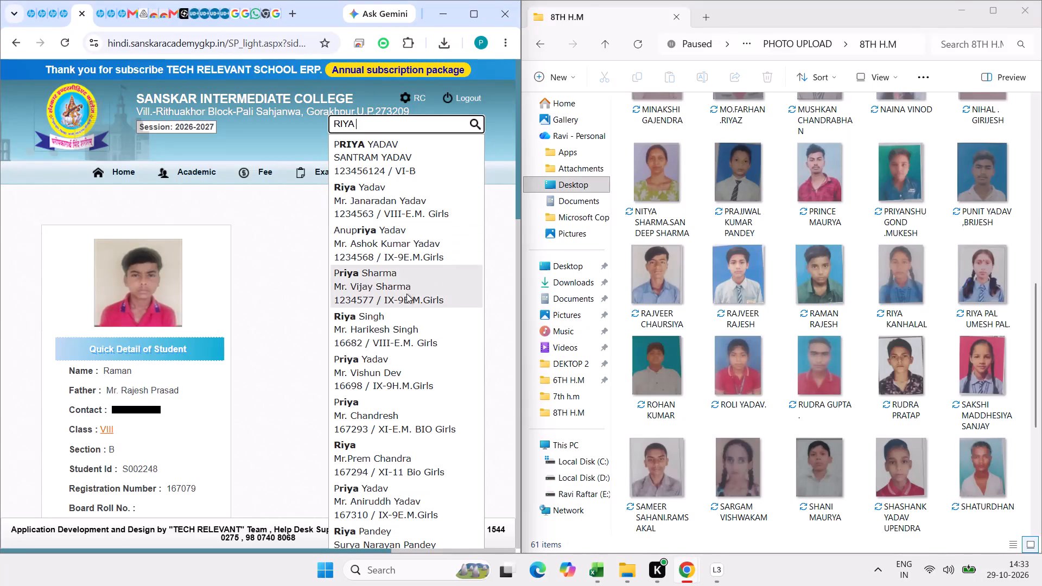
Look through the RIYA search matches for the class VIII-B student's record to check the profile photo.
scroll(401, 353, down, 2)
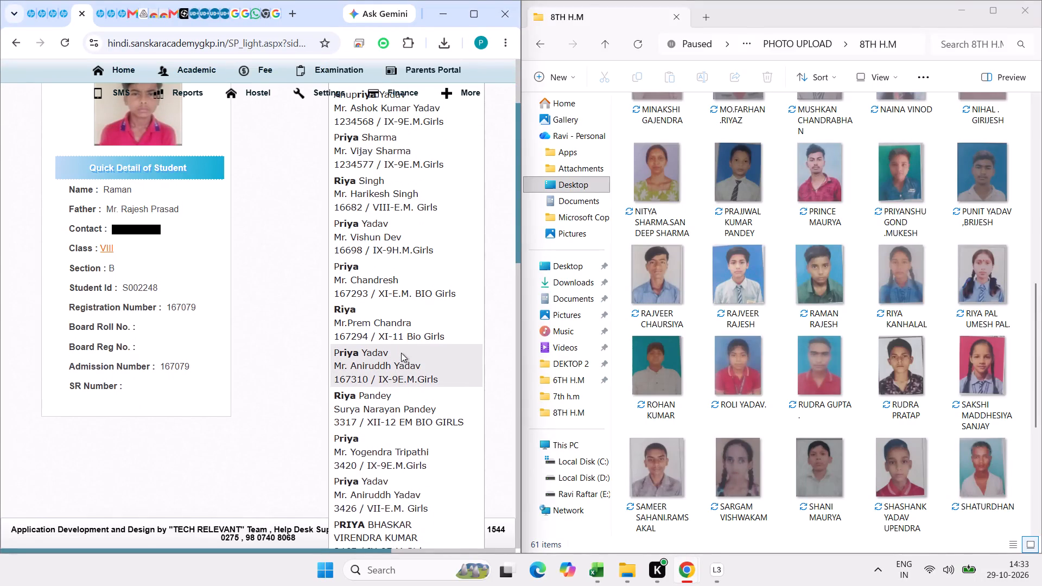
scroll(401, 353, down, 1)
scroll(398, 403, up, 1)
scroll(397, 404, down, 2)
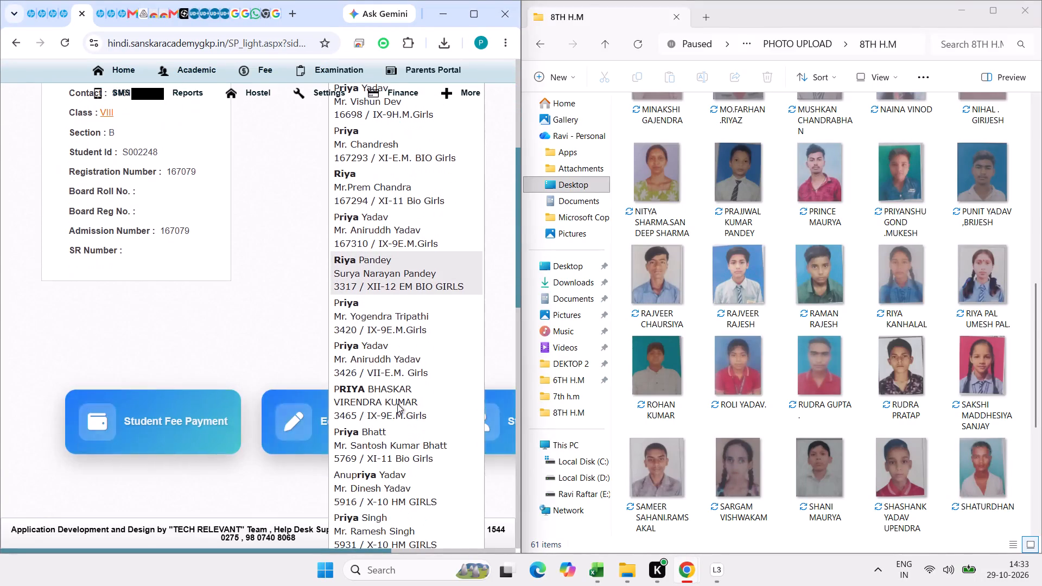
scroll(397, 404, down, 1)
scroll(397, 404, up, 1)
scroll(397, 404, down, 3)
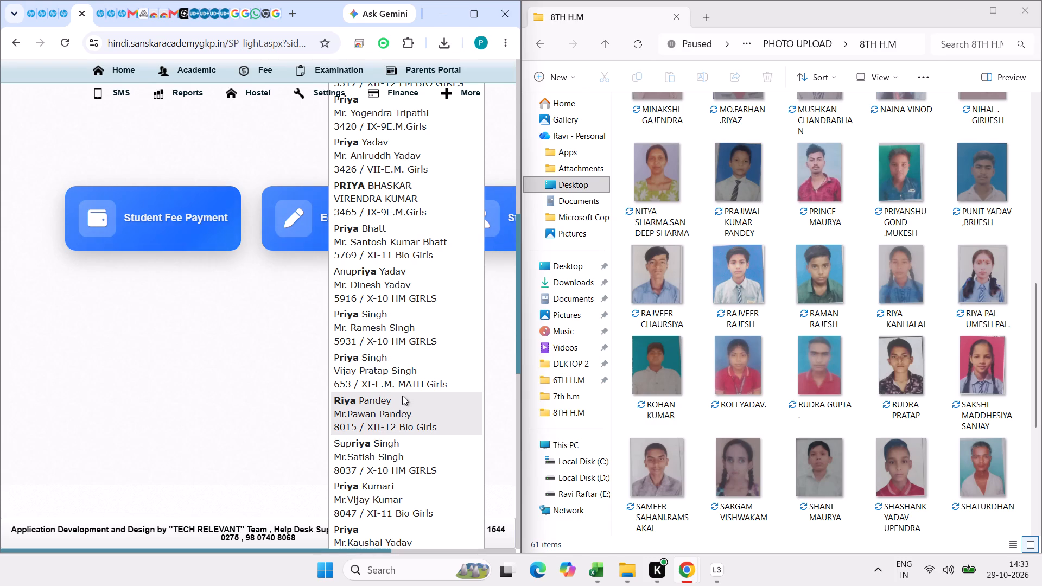
scroll(403, 393, down, 2)
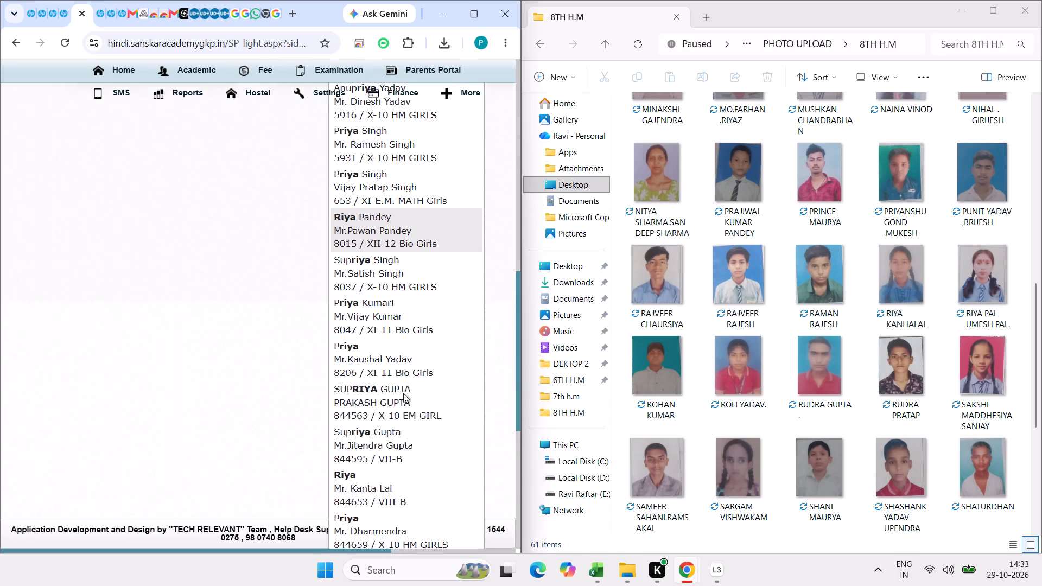
scroll(403, 393, down, 2)
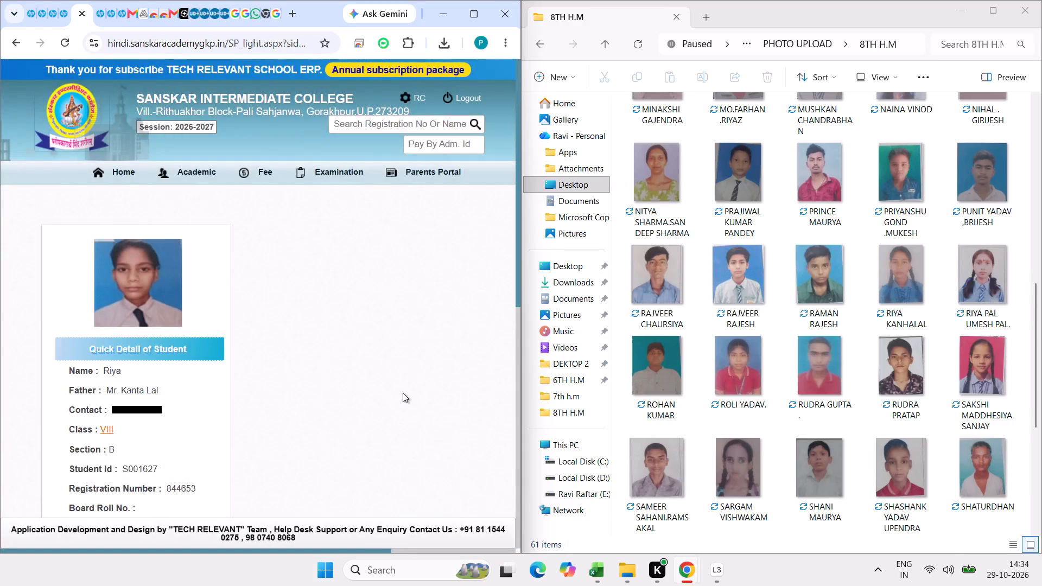
click(397, 131)
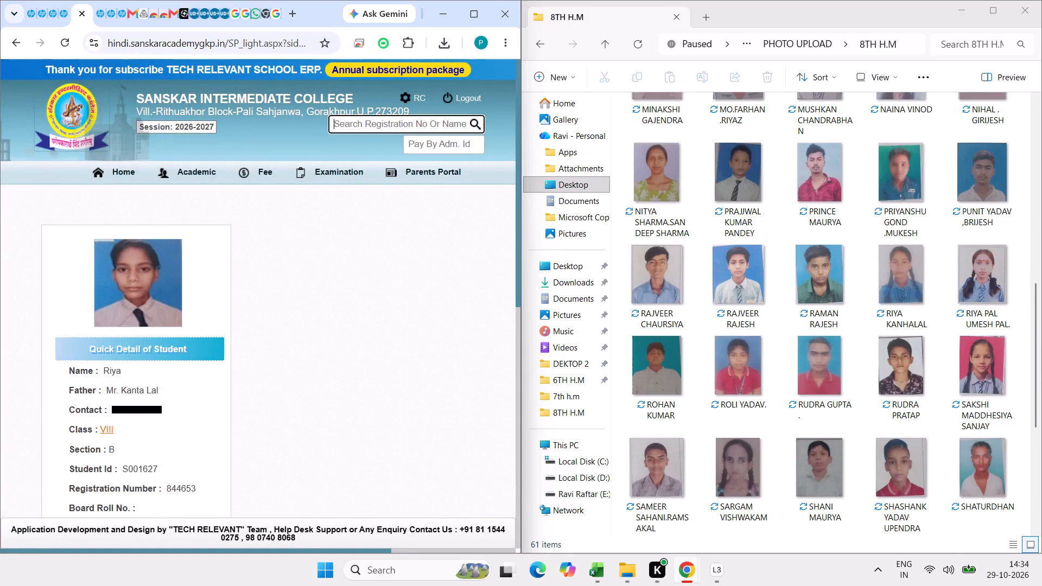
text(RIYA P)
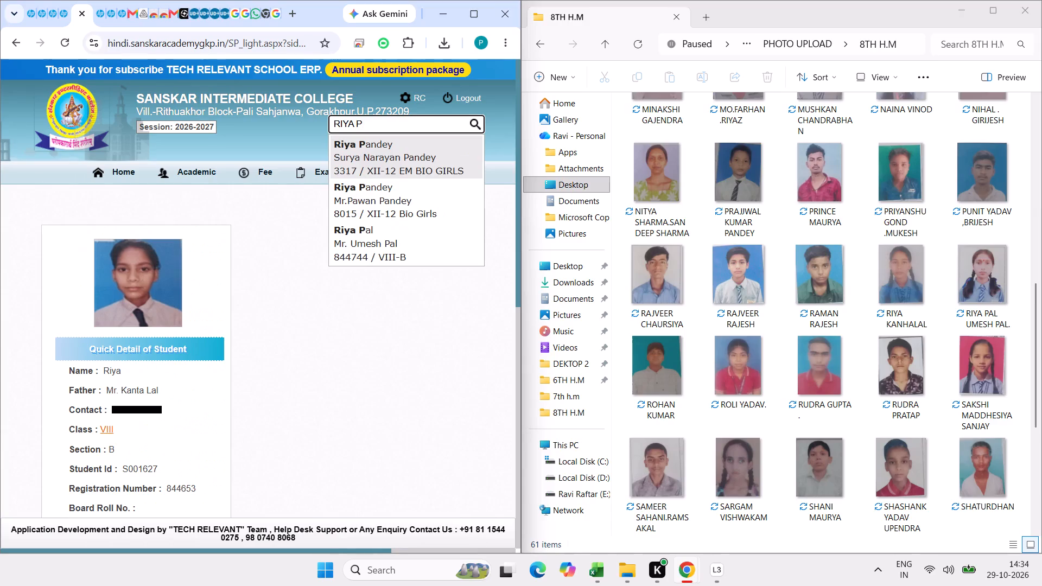
click(384, 243)
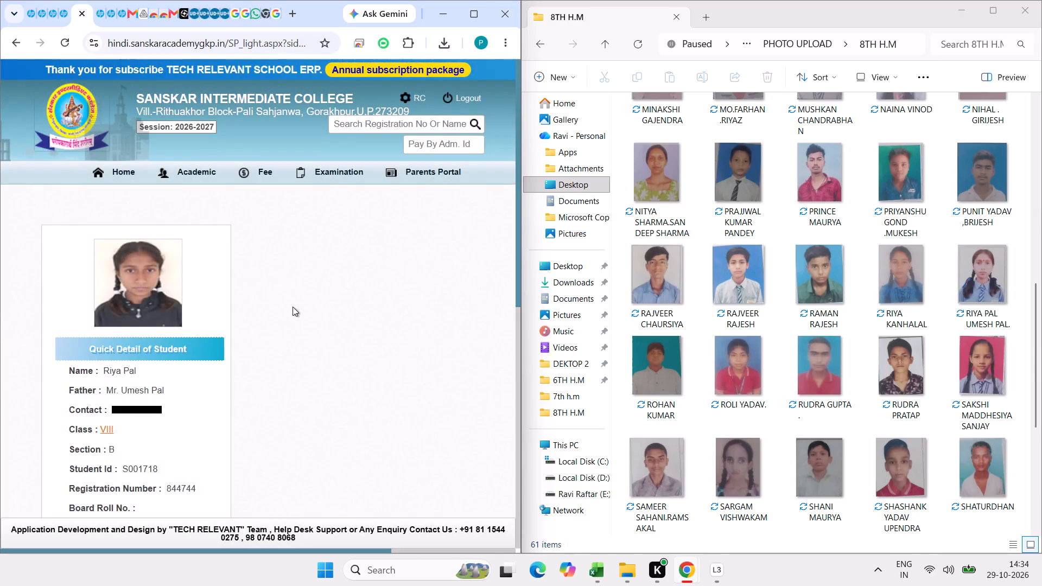
scroll(298, 361, down, 4)
click(345, 413)
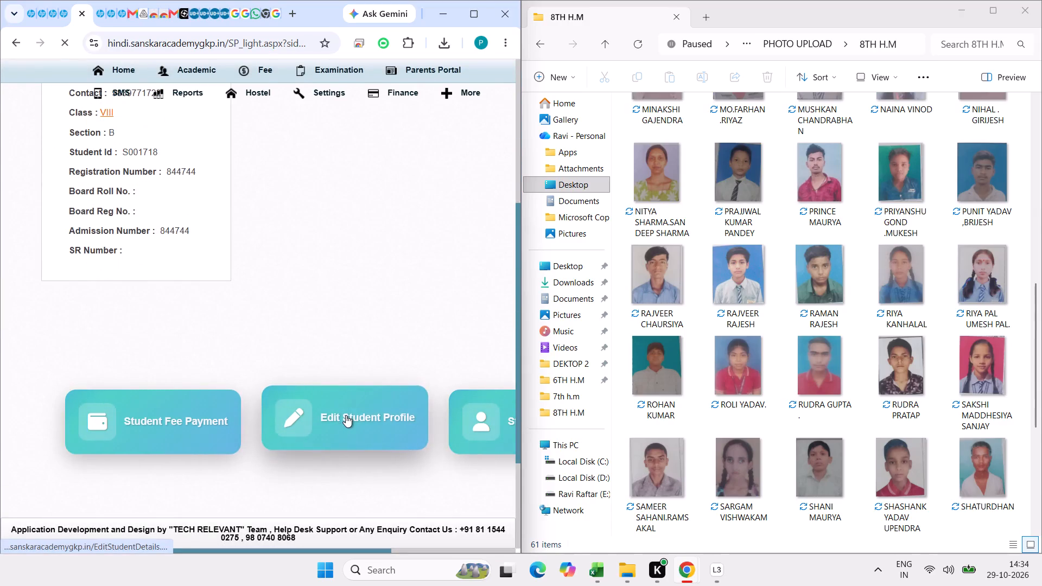
click(57, 381)
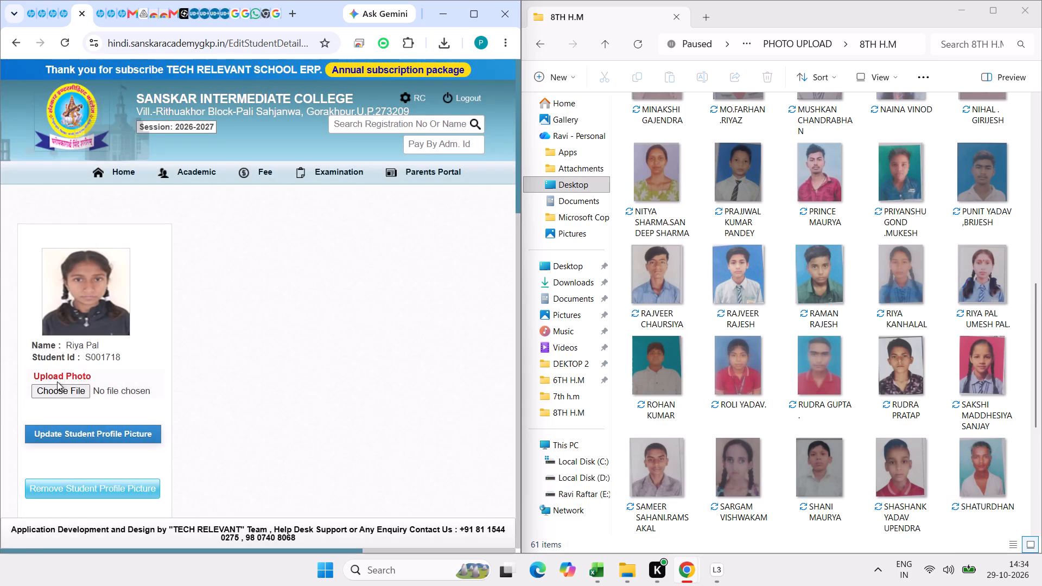
click(59, 391)
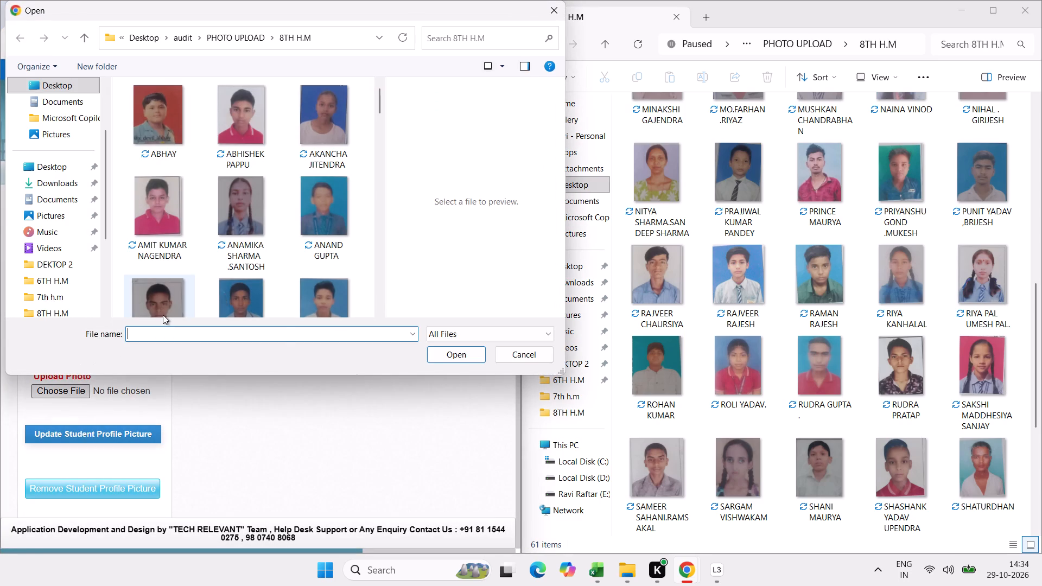
text(RIYA)
key(space)
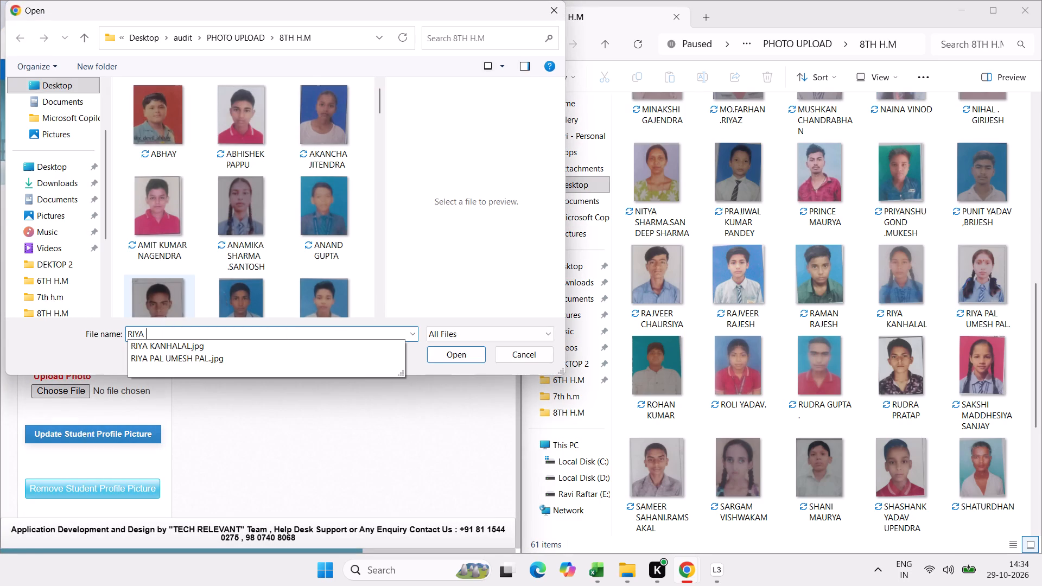
key(Down)
key(Down)
key(Return)
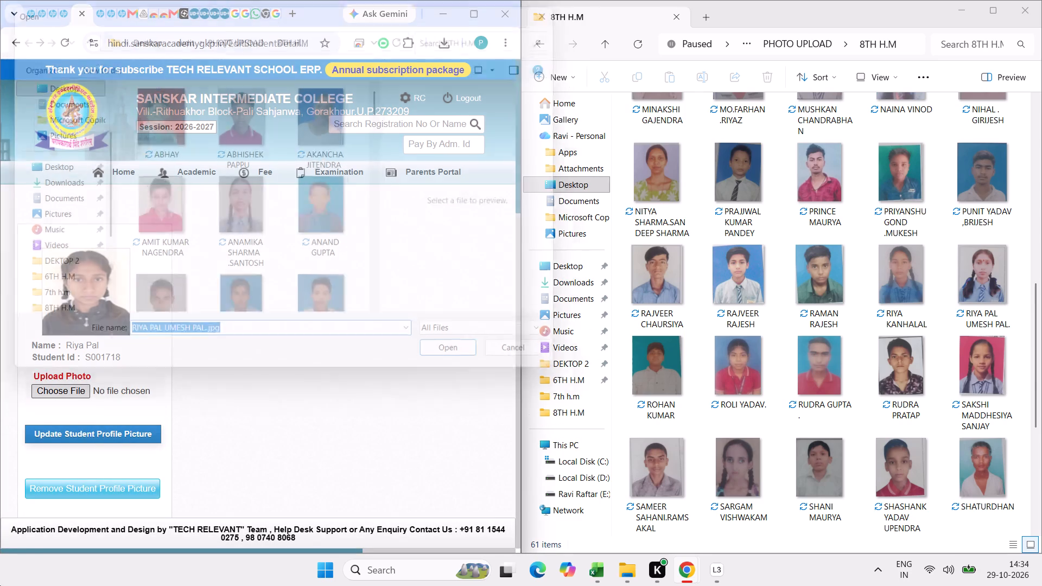
click(129, 434)
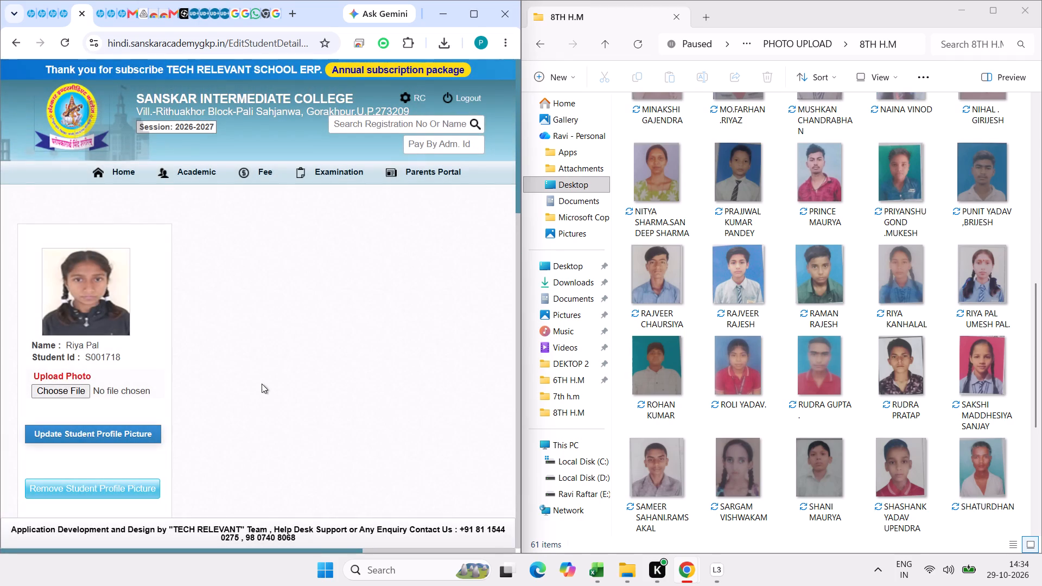
click(353, 127)
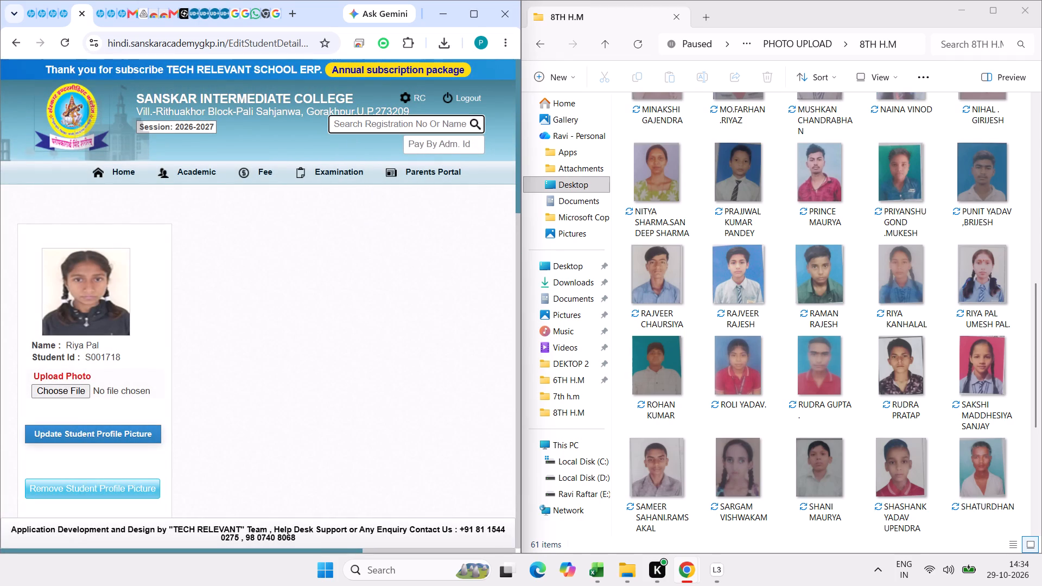
click(67, 387)
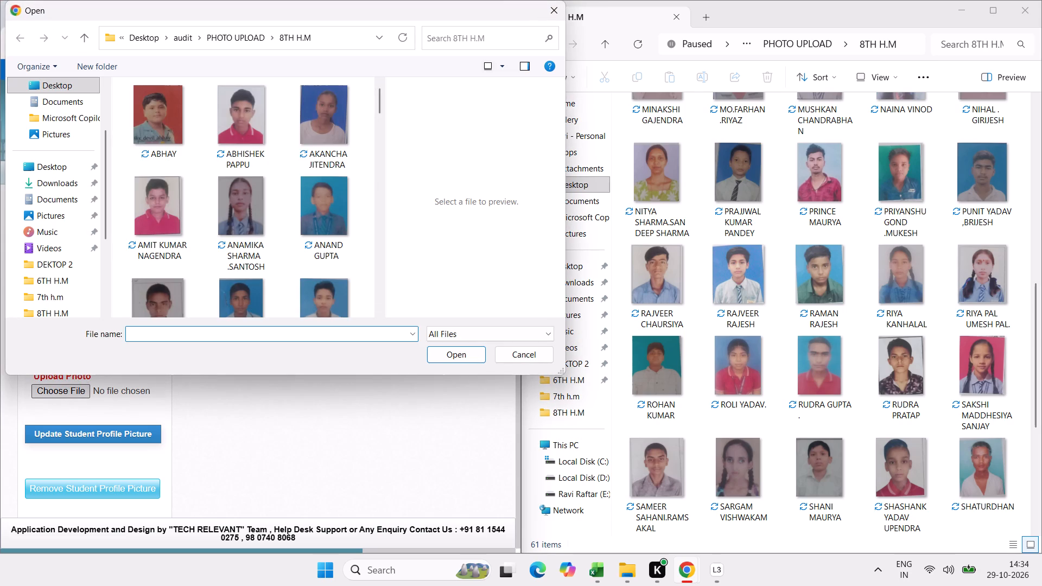
text(RIYA)
key(Down)
key(Down)
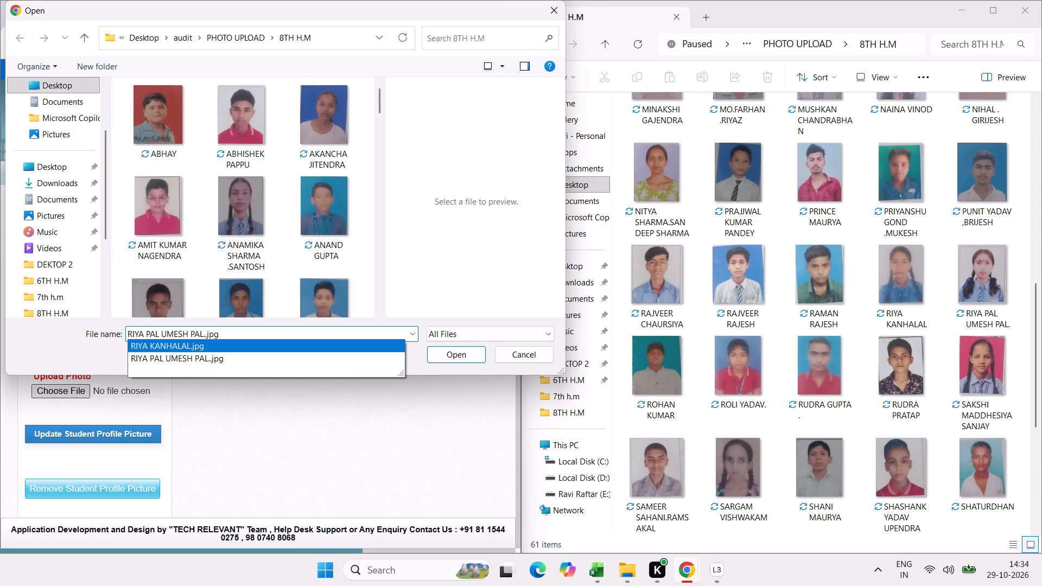
key(Return)
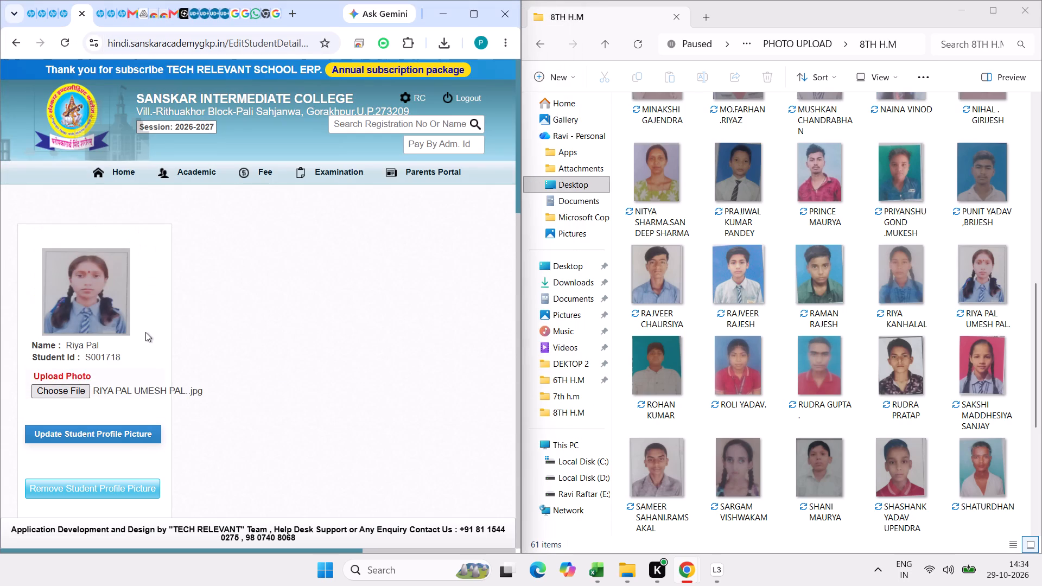
click(136, 431)
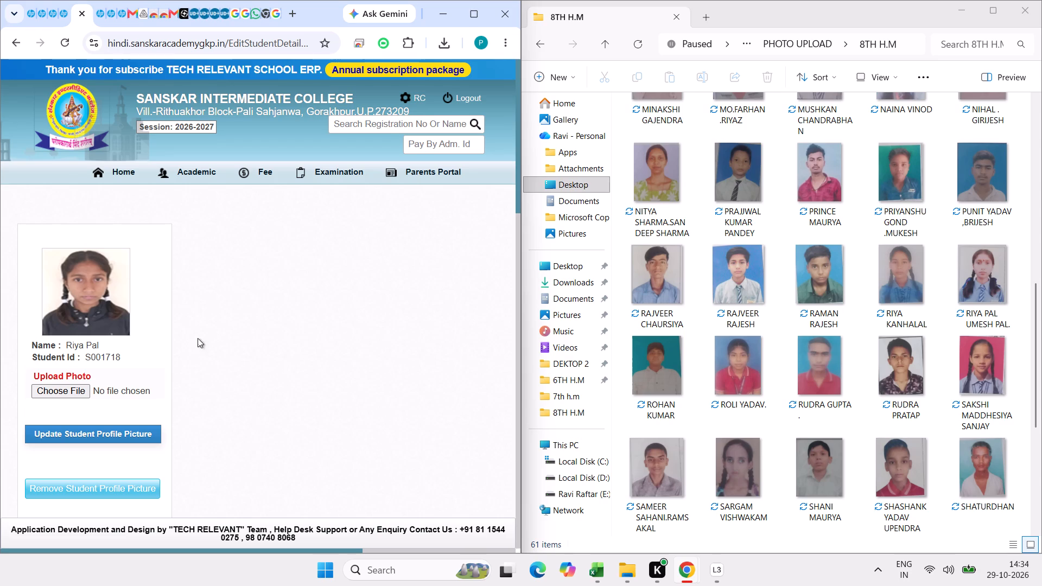
Search the student records for ROHAN and open the class VIII-B student's profile for editing.
click(387, 128)
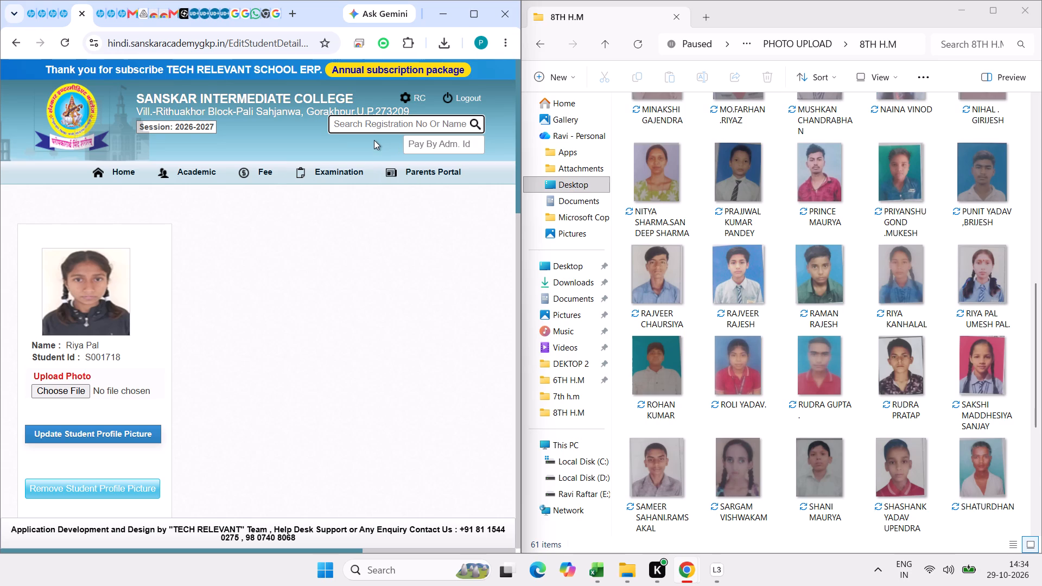
text(ROHAN)
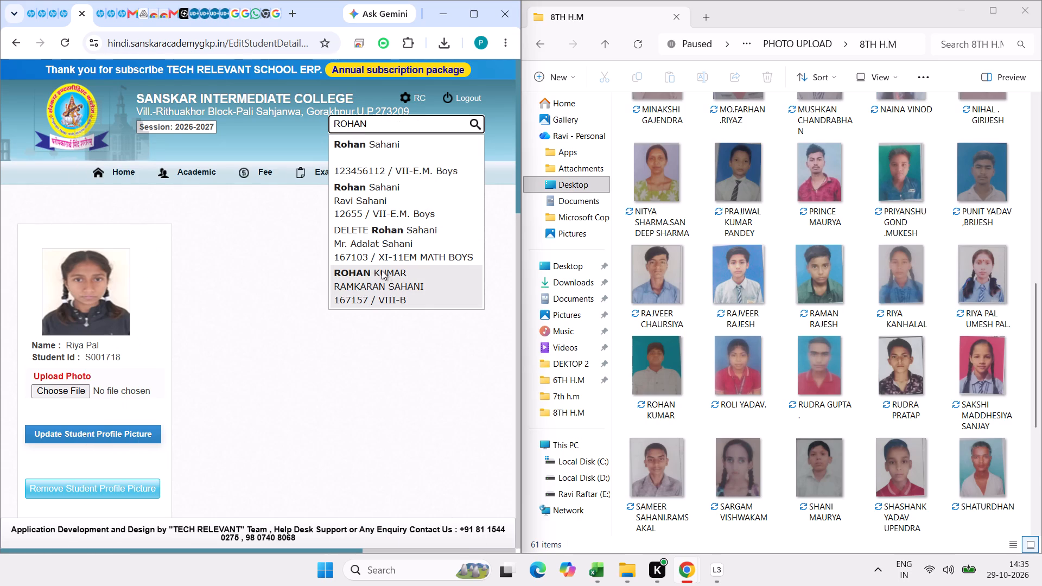
click(390, 283)
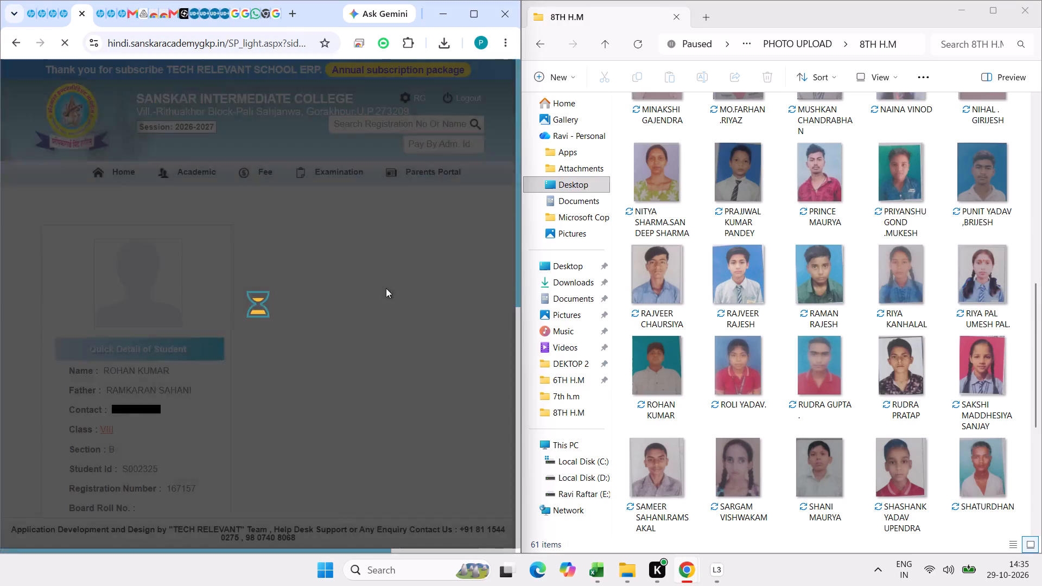
scroll(303, 332, up, 1)
scroll(303, 332, down, 1)
scroll(302, 334, up, 1)
scroll(302, 334, down, 3)
scroll(358, 386, down, 2)
scroll(358, 386, up, 1)
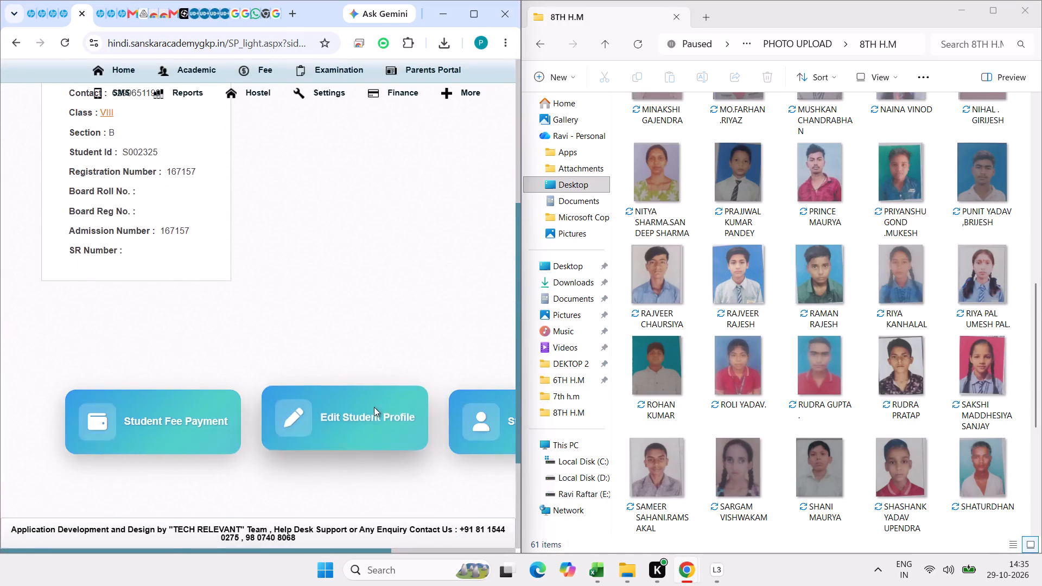
click(370, 421)
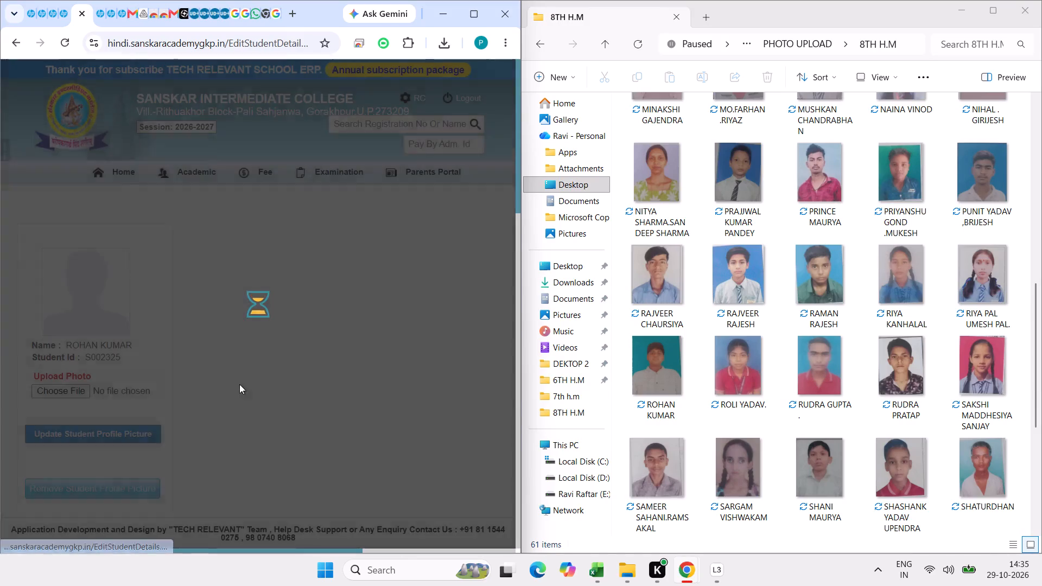
Upload the matching ROHAN photo from the 8TH H.M folder and update the student profile picture with it.
click(67, 388)
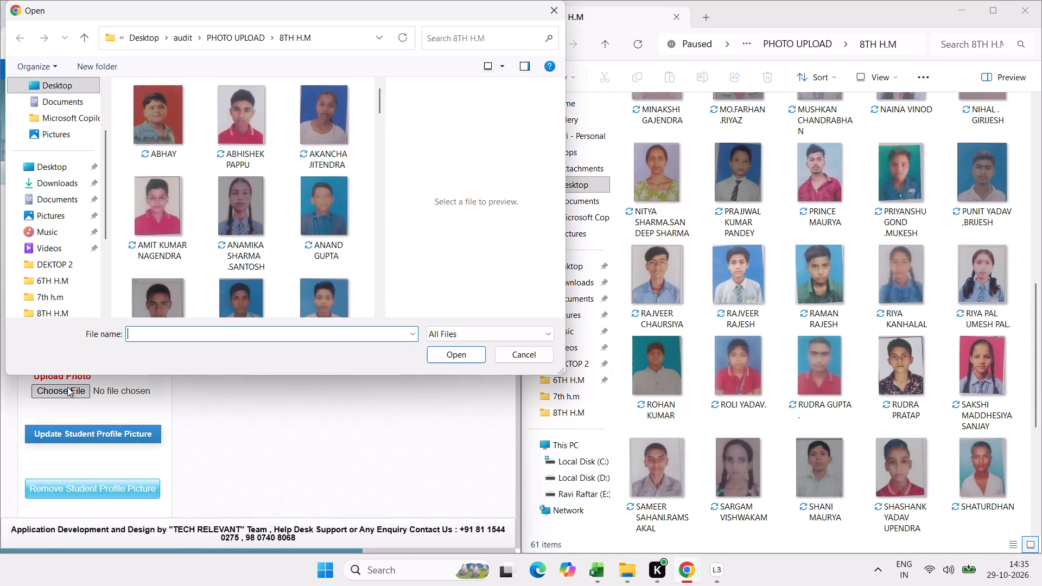
text(ROHAN)
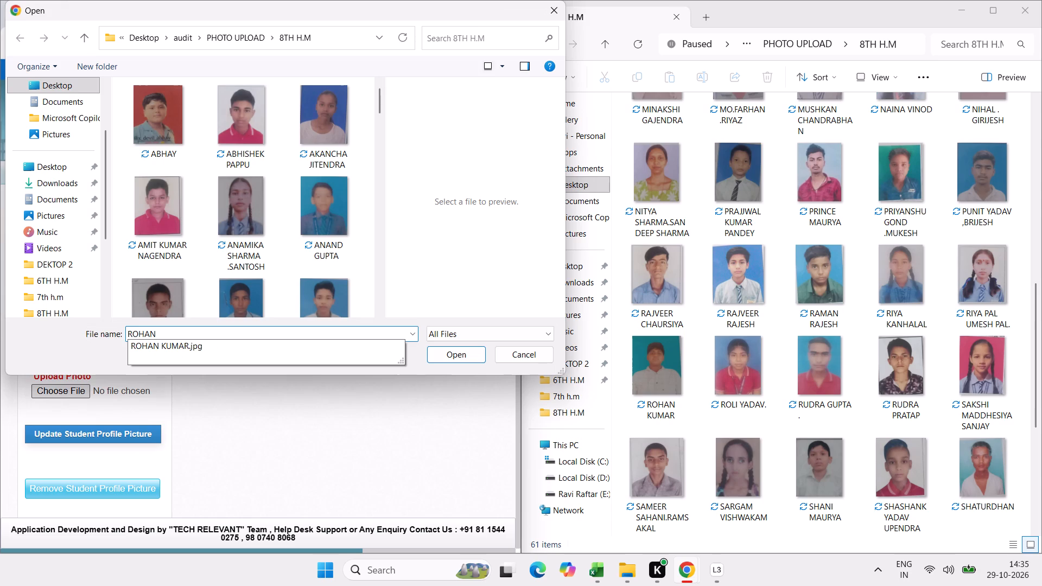
key(Down)
key(Return)
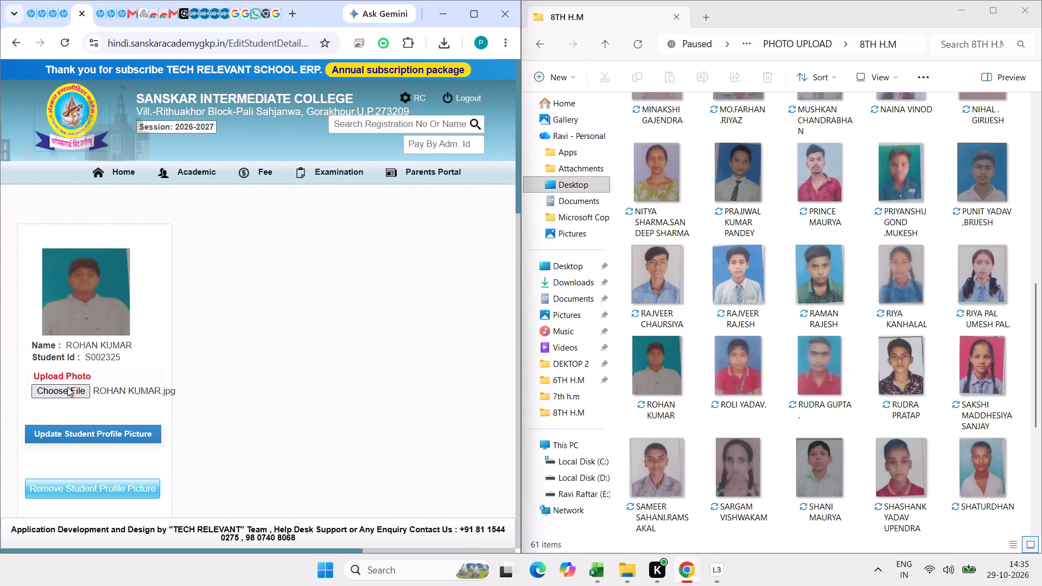
click(87, 436)
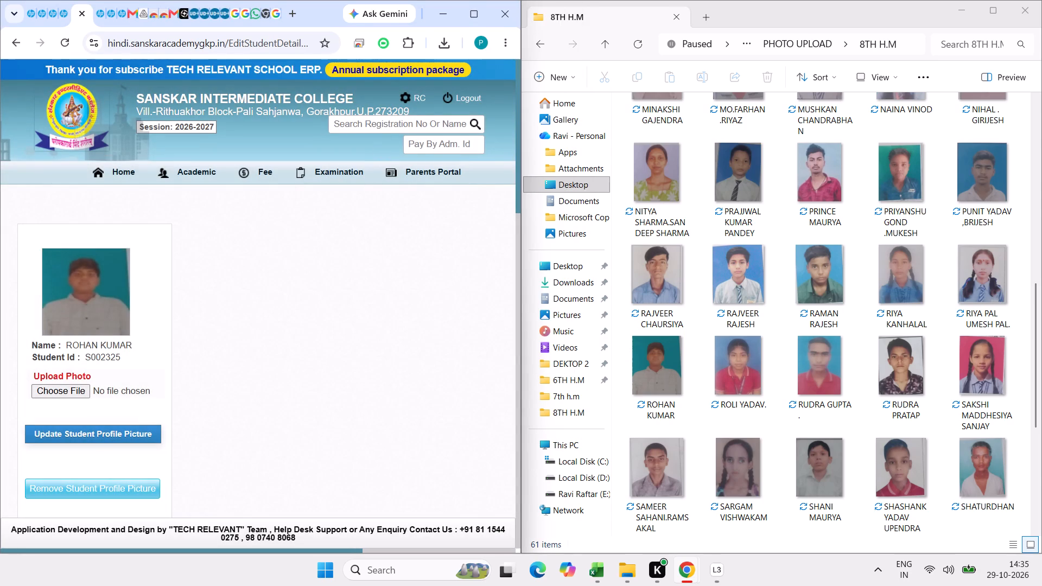
Search the student records for ROLI and open the class VIII-B student's profile for editing.
click(382, 131)
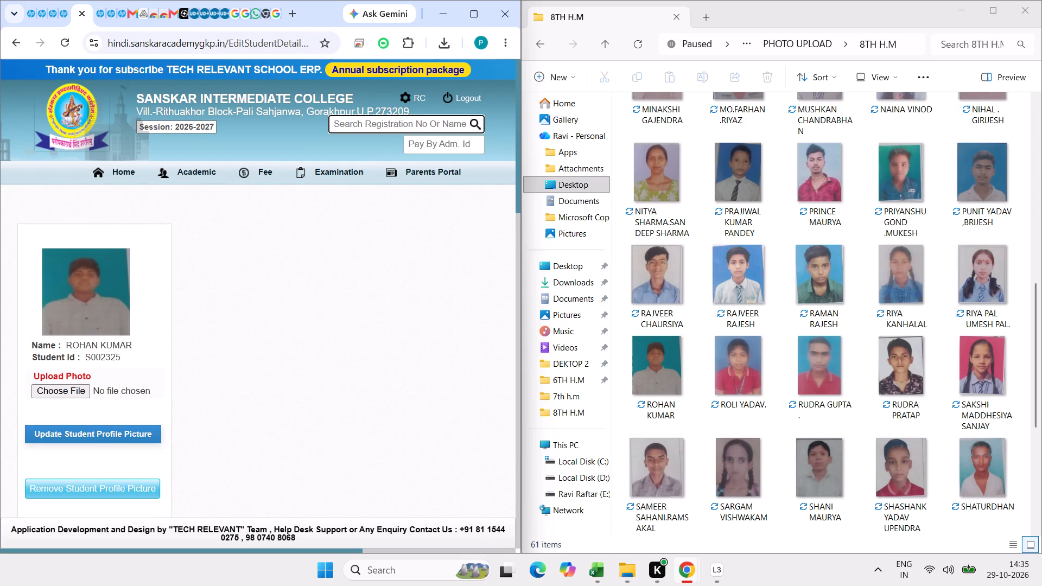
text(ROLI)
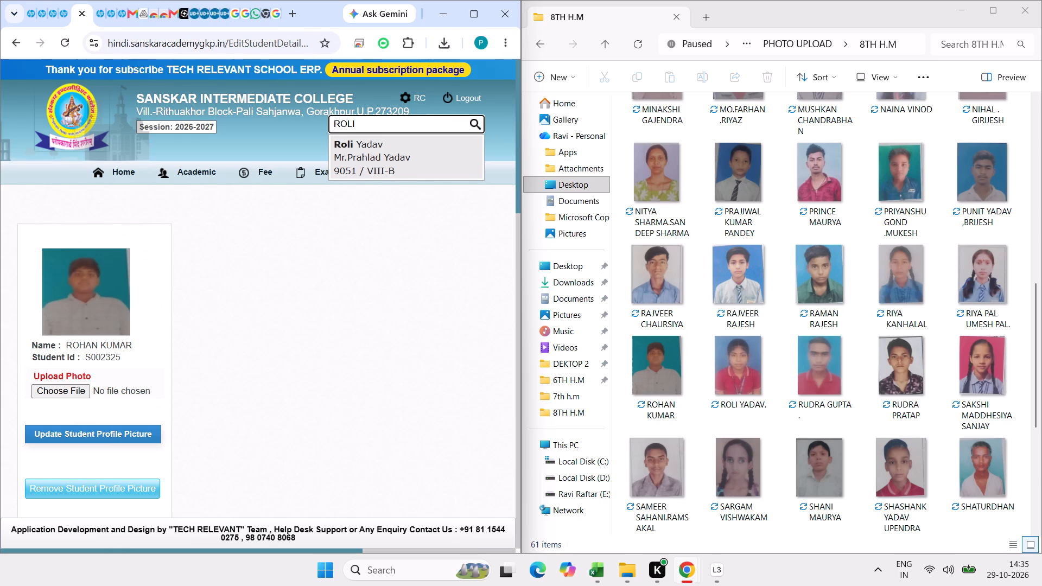
click(393, 170)
scroll(185, 348, down, 3)
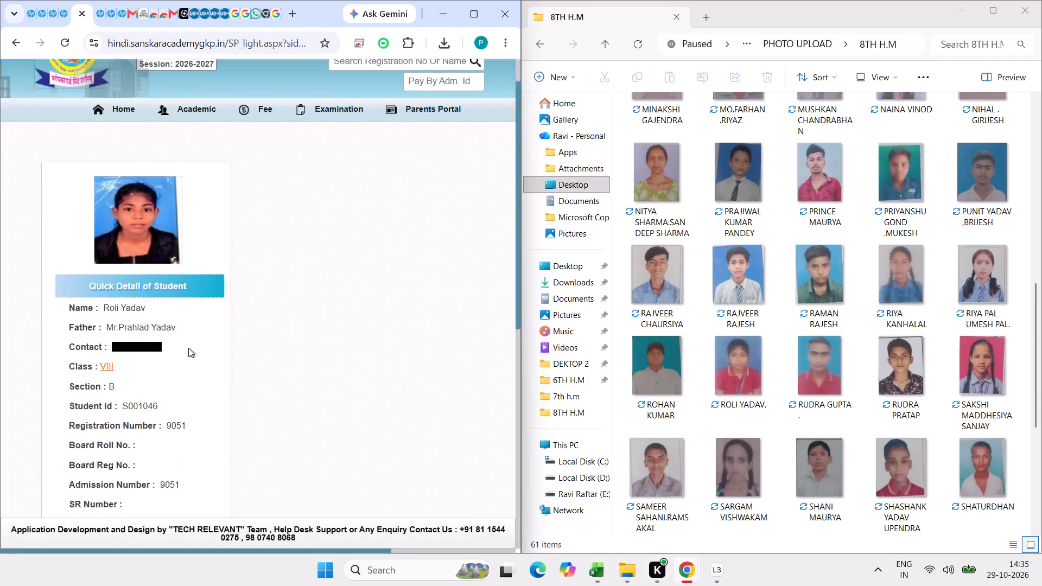
scroll(188, 348, down, 1)
click(332, 413)
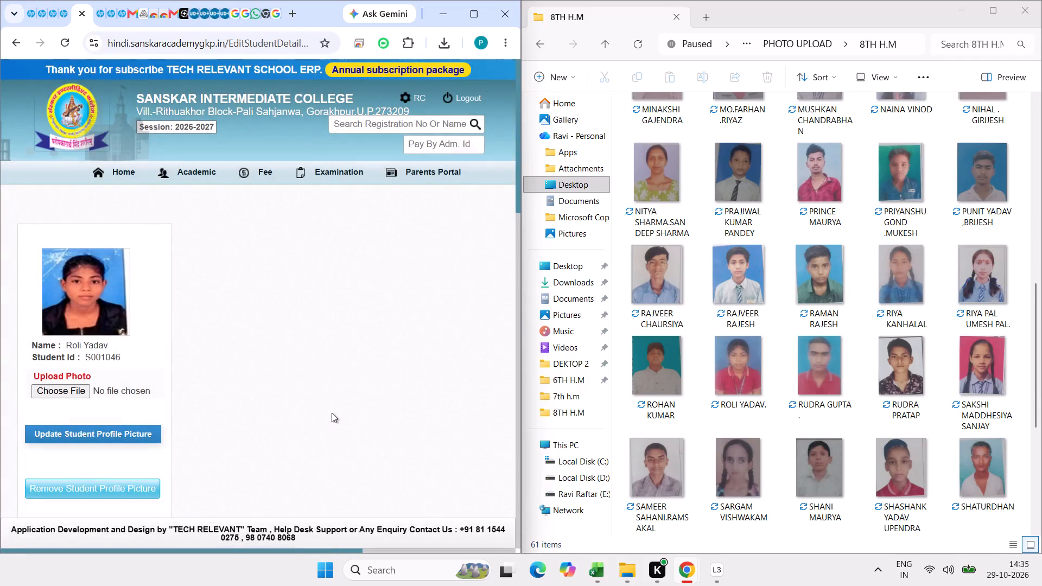
Upload the matching ROLI photo from the 8TH H.M folder and update the student profile picture with it.
click(73, 388)
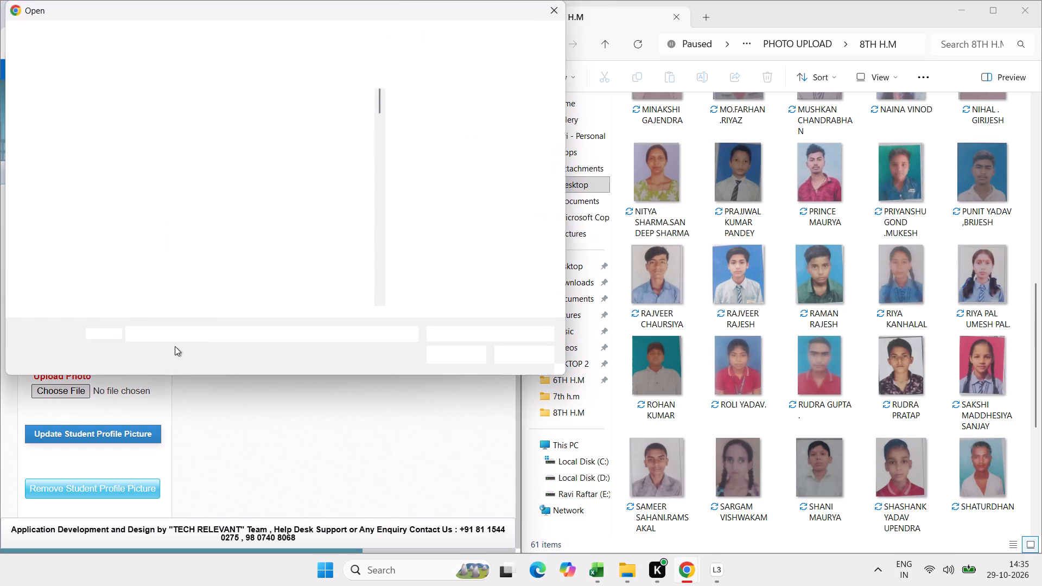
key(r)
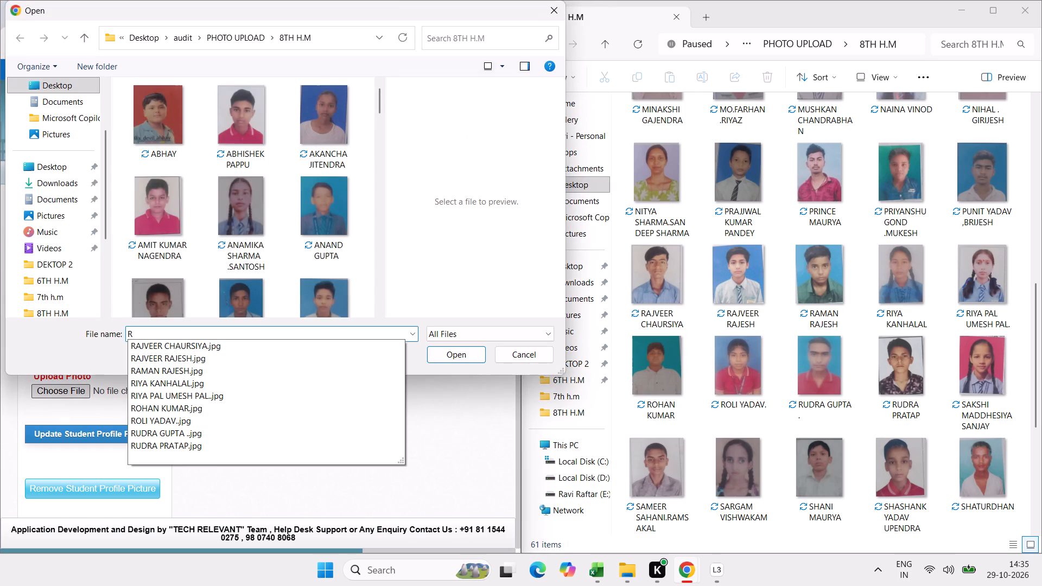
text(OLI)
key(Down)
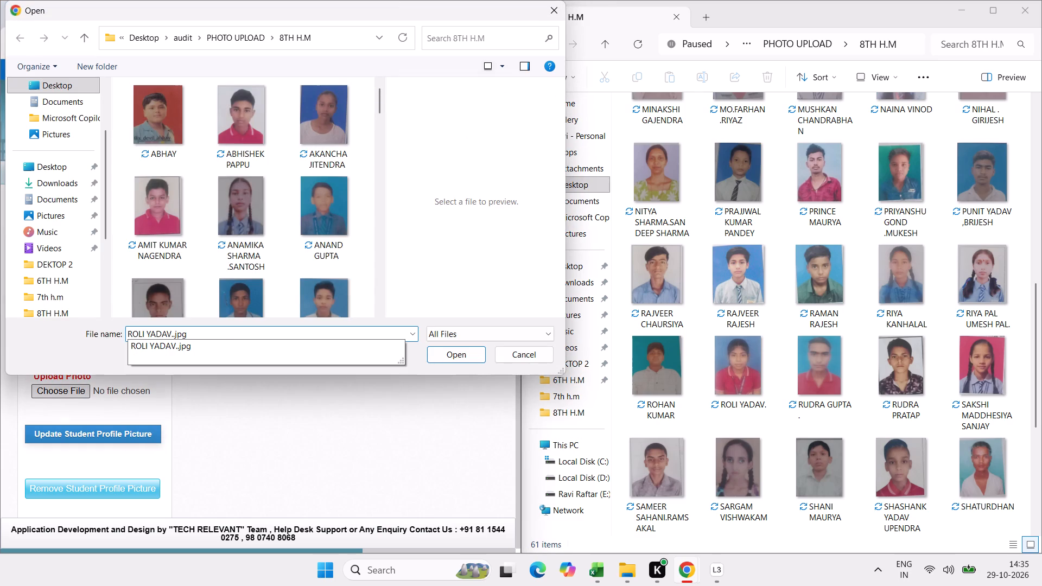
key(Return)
click(147, 430)
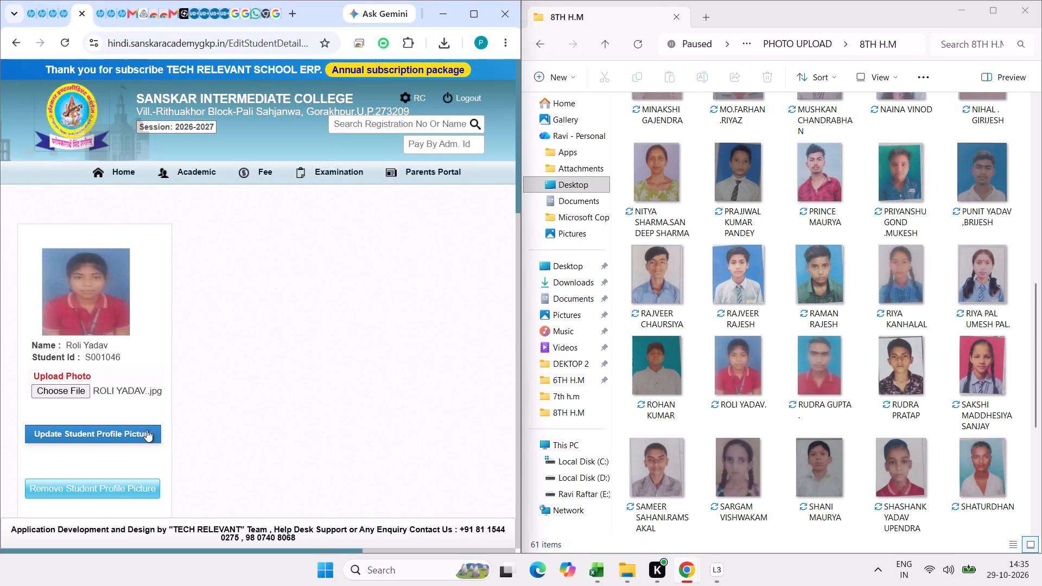
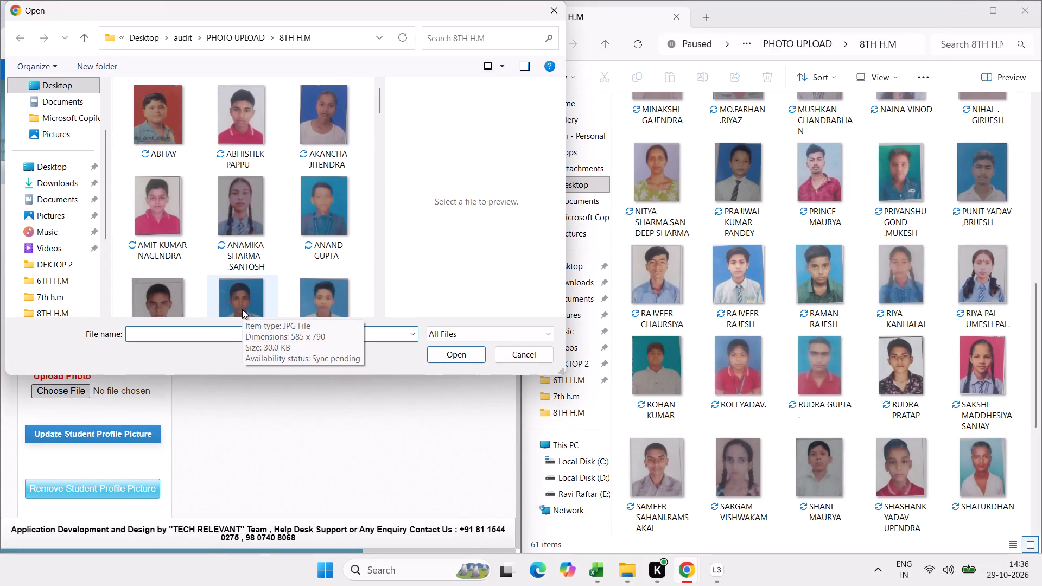
Choose the ROLI photo from the 8TH H.M folder and update the student profile picture with it.
text(ROLI)
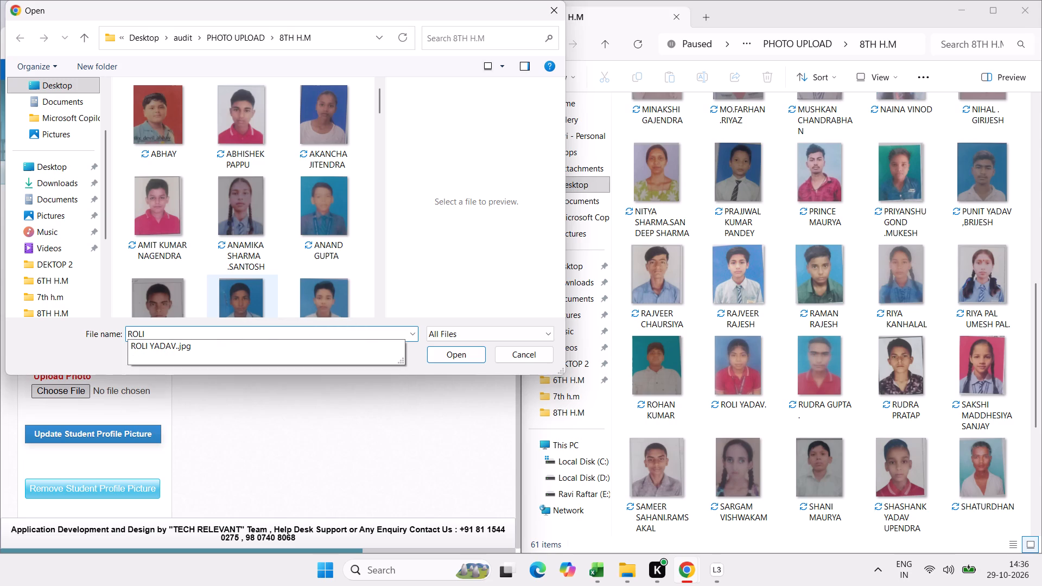
key(Down)
key(Return)
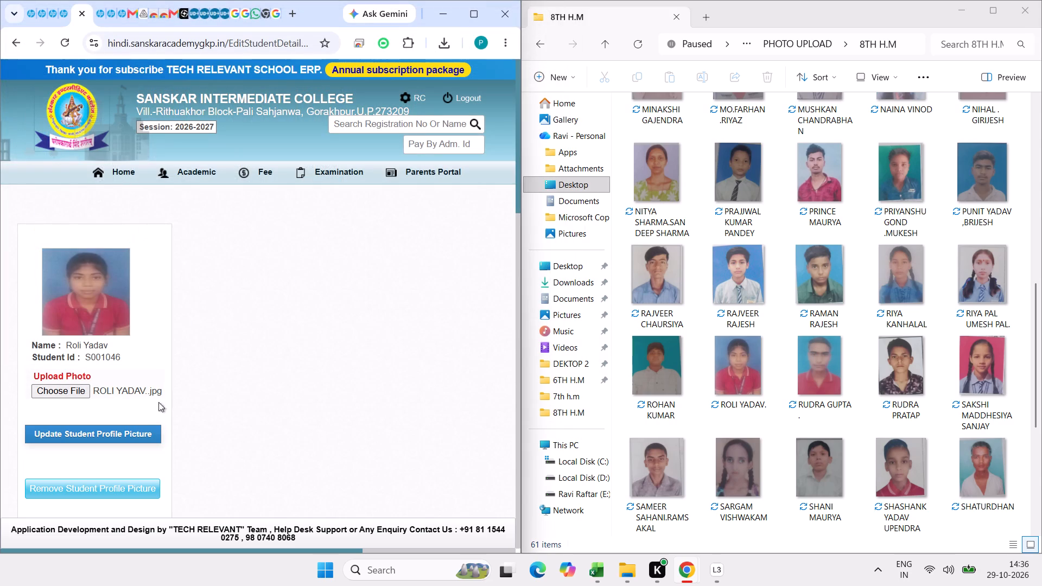
click(106, 437)
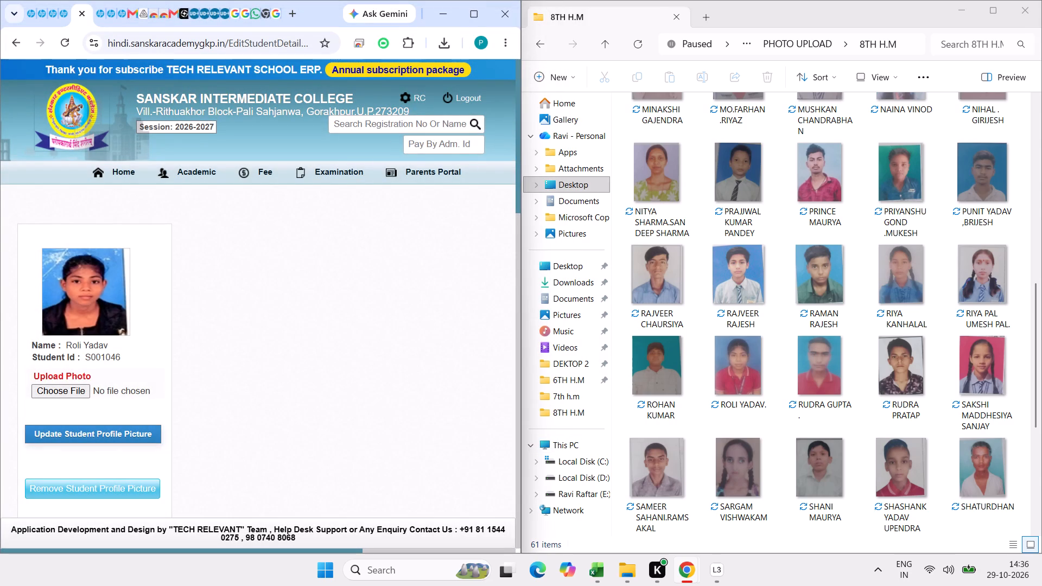
Search the student records for RUDRA and check the profile photos of both class VIII-B students with that first name.
click(377, 123)
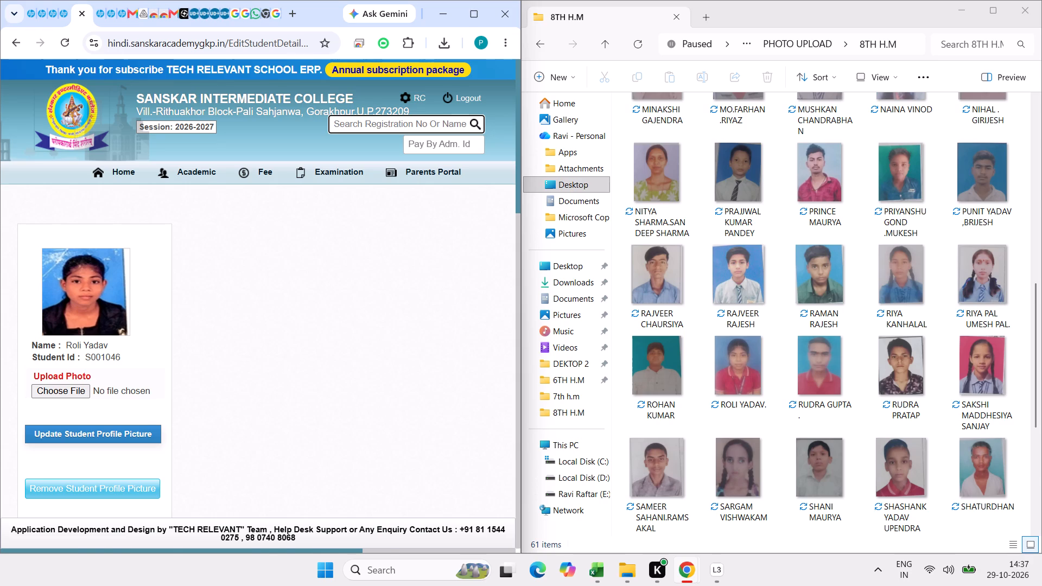
text(RUDRA)
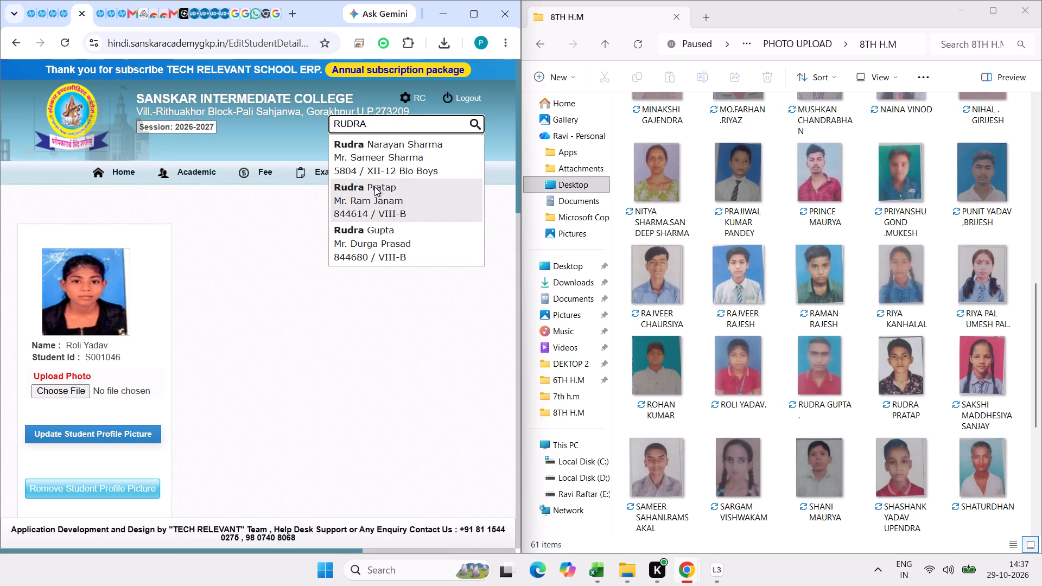
click(374, 232)
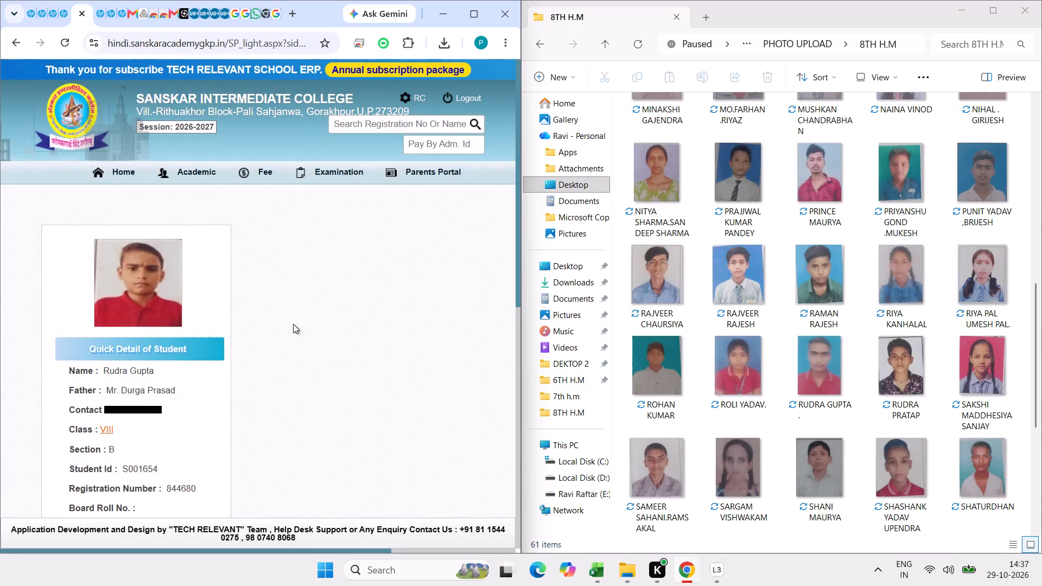
click(342, 129)
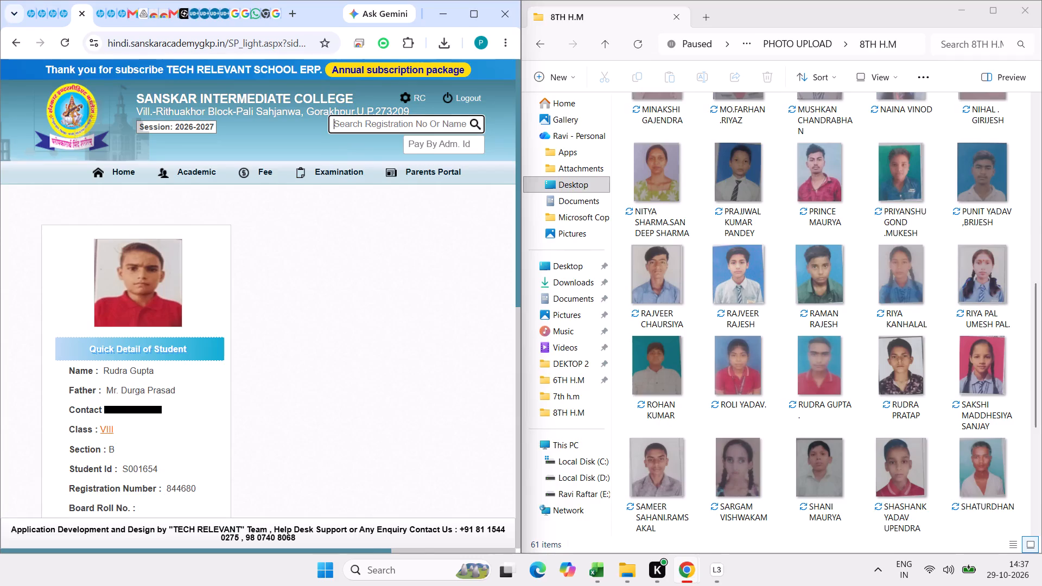
text(RUDRA)
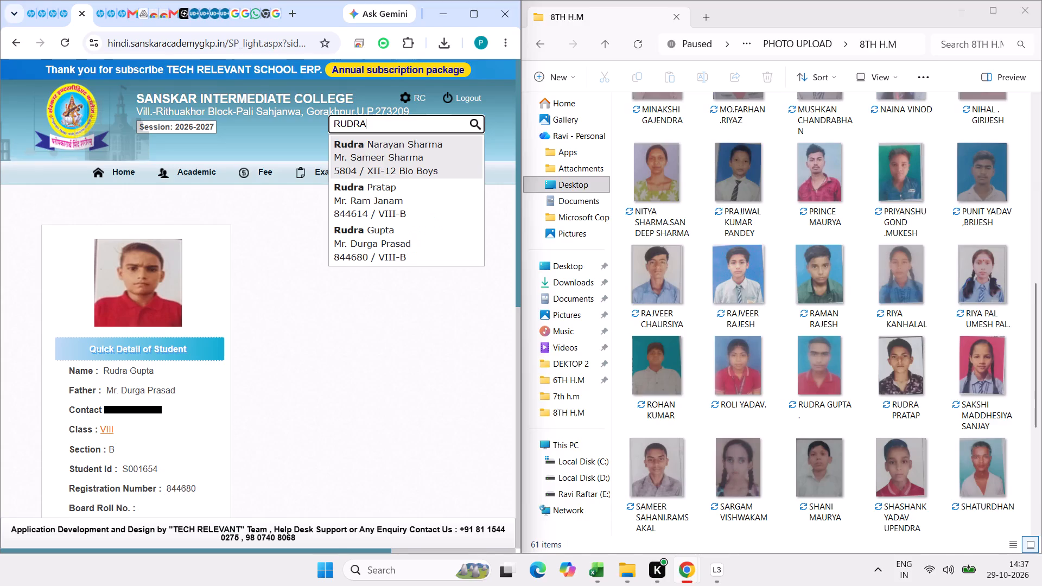
click(380, 205)
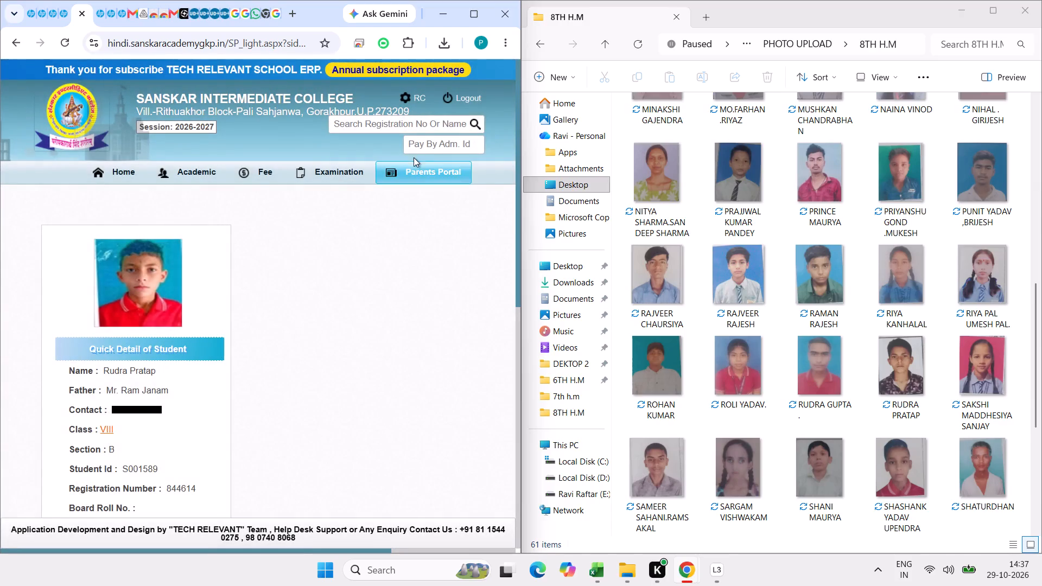
click(405, 117)
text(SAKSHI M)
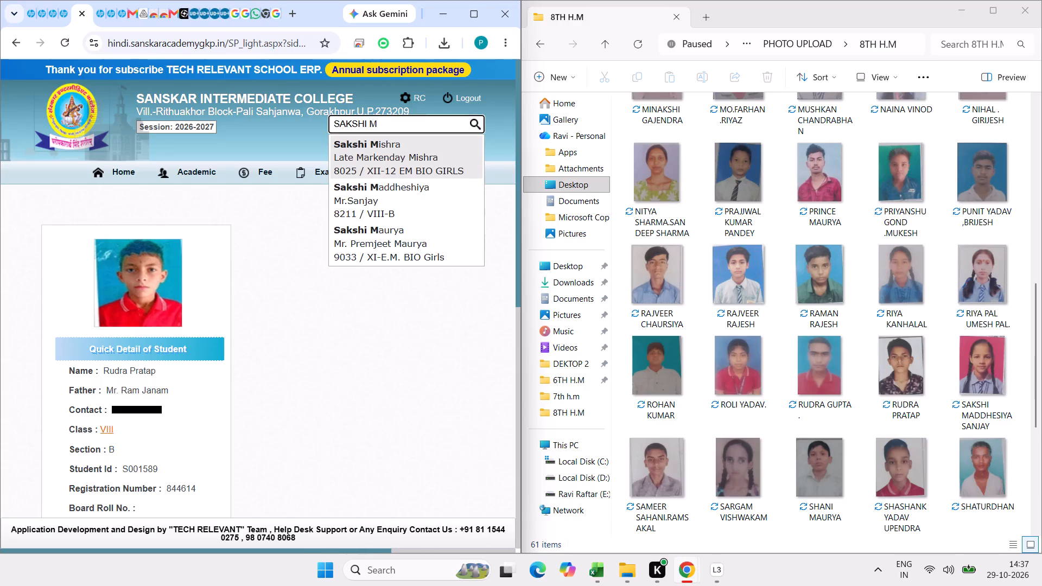
click(393, 211)
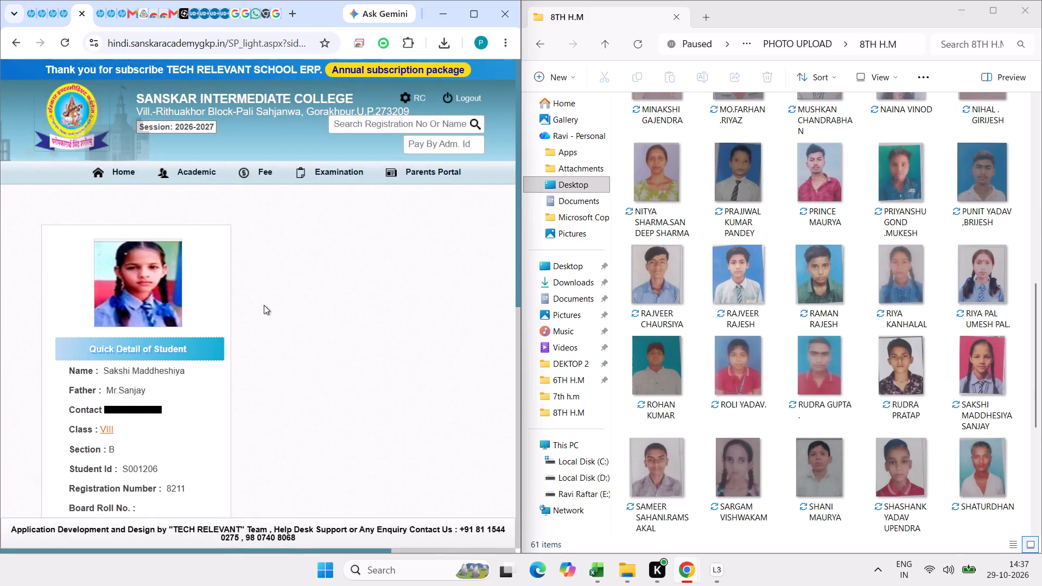
Look up the class VIII-B student matching the SAMEER photo under the spelling SAMIR and check the record's profile photo.
scroll(683, 407, down, 1)
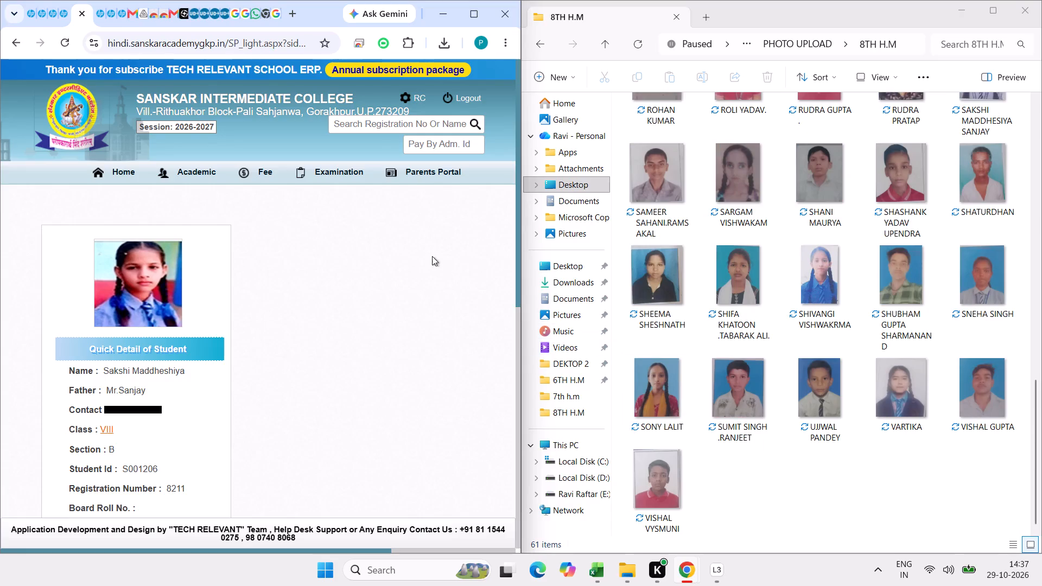
click(370, 129)
text(SAMEE)
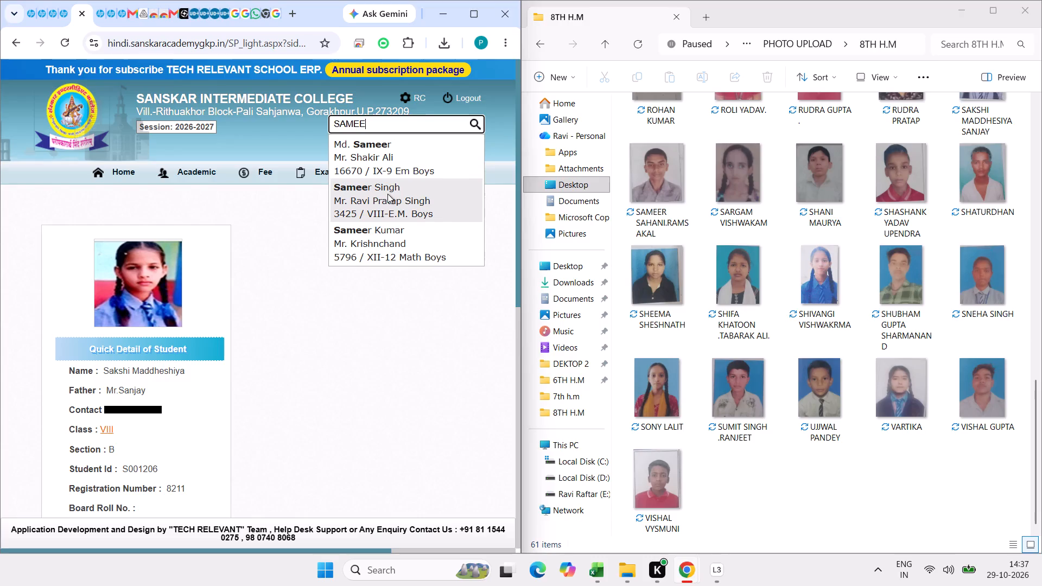
key(BackSpace)
key(BackSpace)
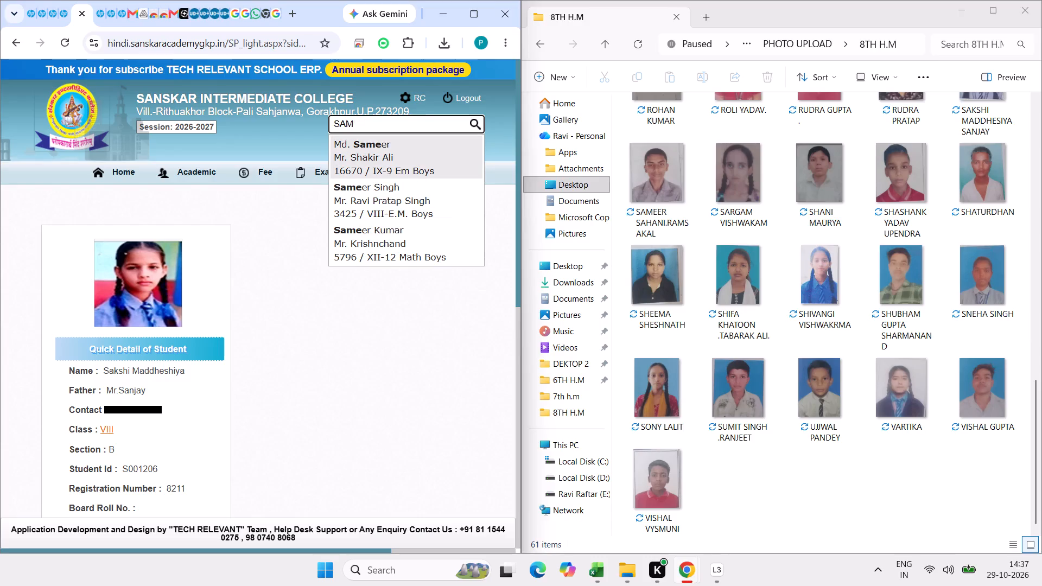
text(IR)
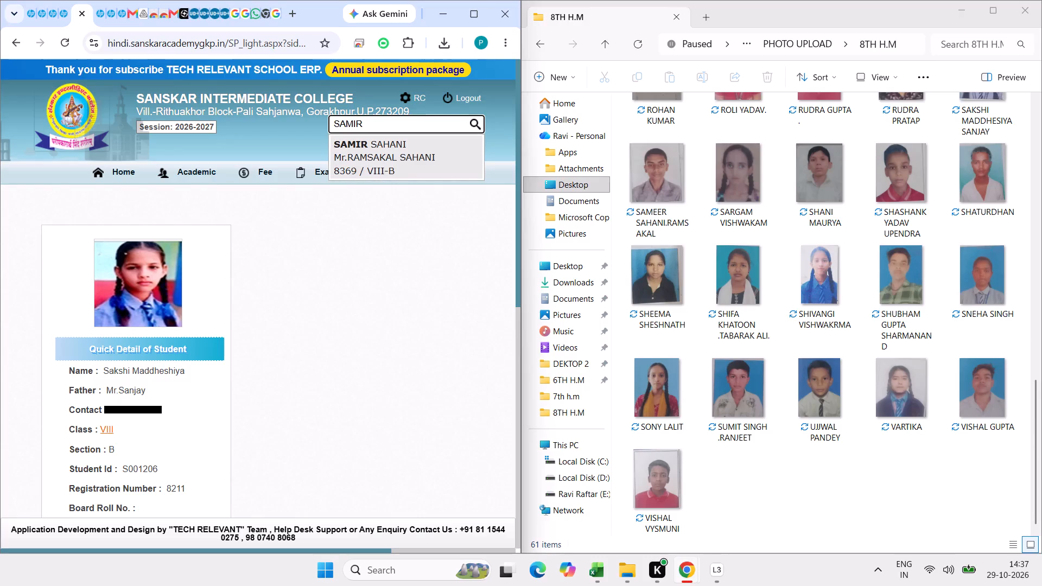
click(351, 148)
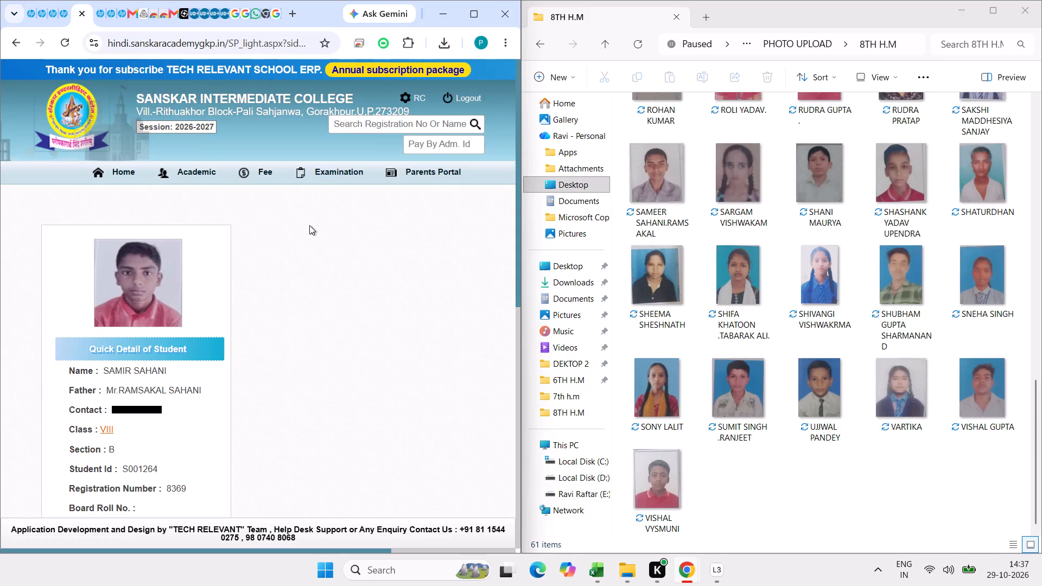
Open the class VIII-B record found with SARG and compare its profile picture with the enlarged SARGAM photo from the 8TH H.M folder.
click(344, 121)
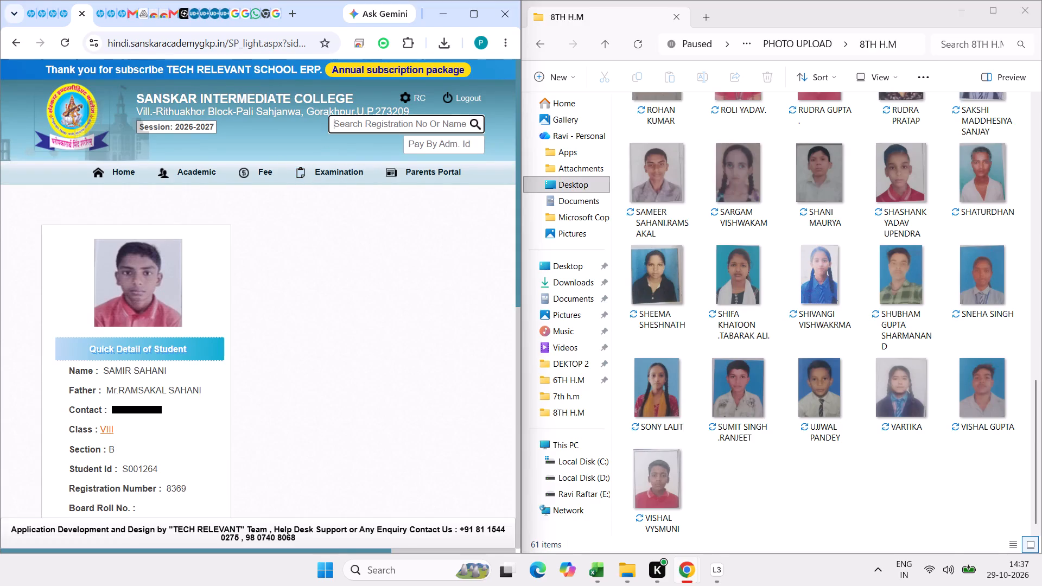
text(SARG)
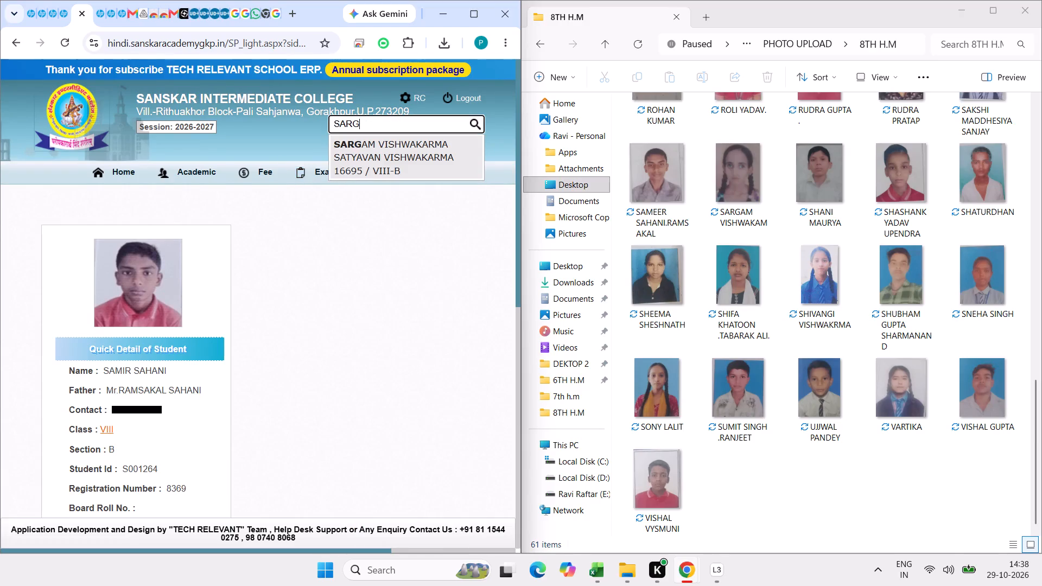
click(354, 149)
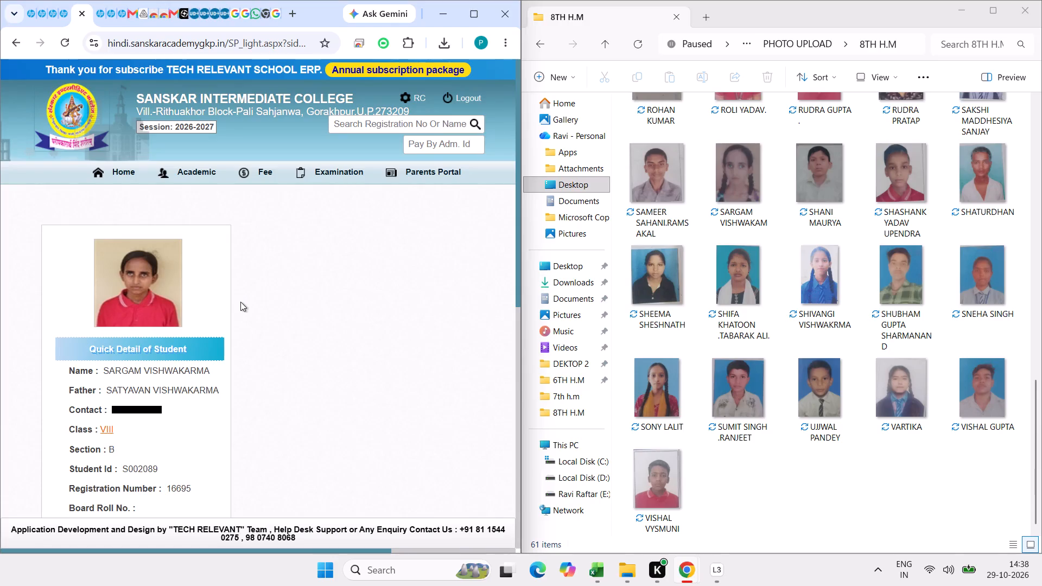
double_click(732, 193)
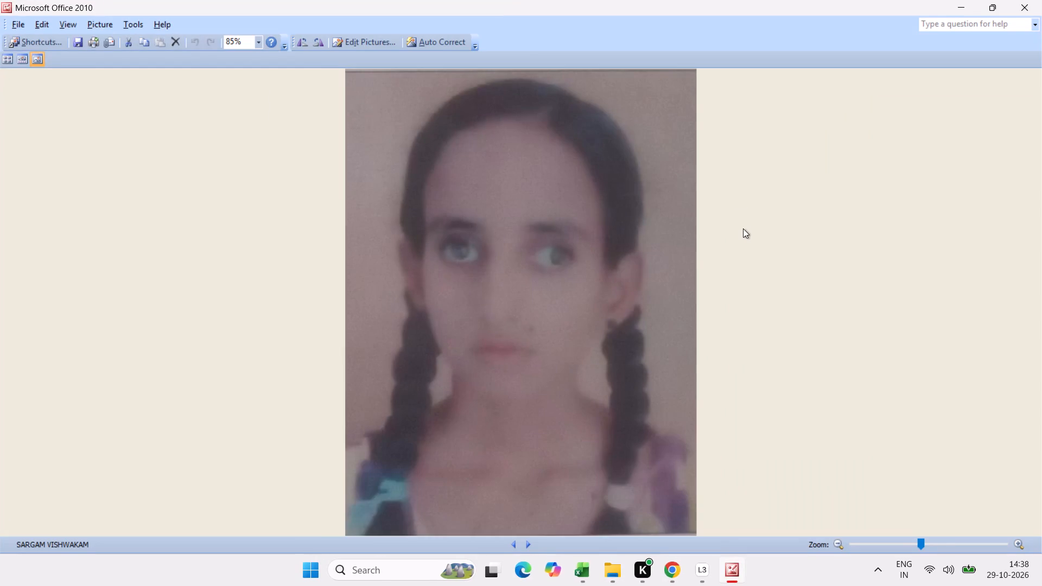
ctrl+scroll(743, 228, up, 1)
ctrl+scroll(743, 228, down, 1)
ctrl+scroll(743, 228, up, 1)
ctrl+scroll(743, 228, down, 1)
ctrl+scroll(743, 228, up, 1)
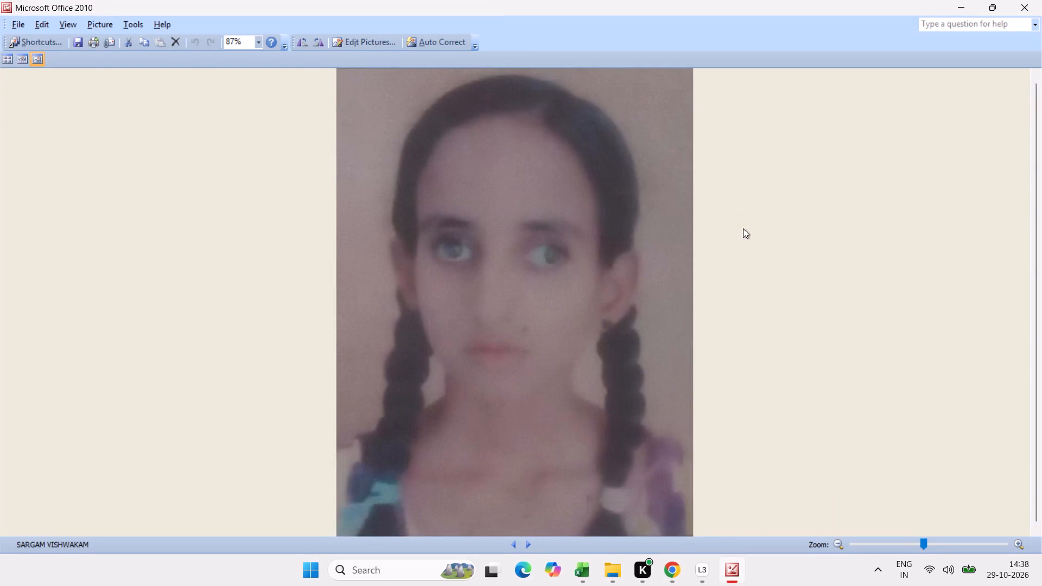
click(1041, 0)
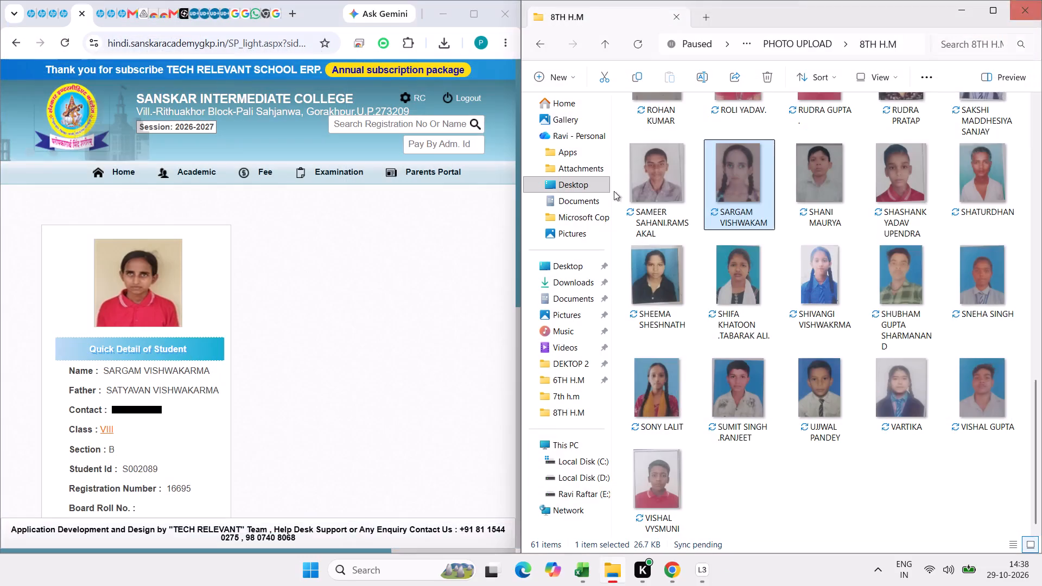
click(482, 11)
ctrl+scroll(243, 226, up, 4)
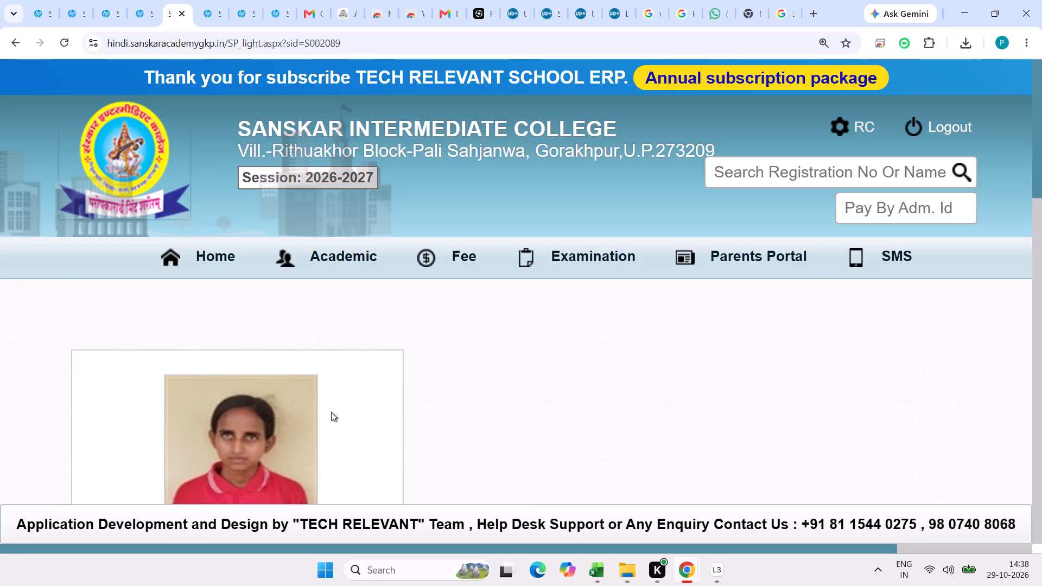
ctrl+scroll(327, 368, down, 3)
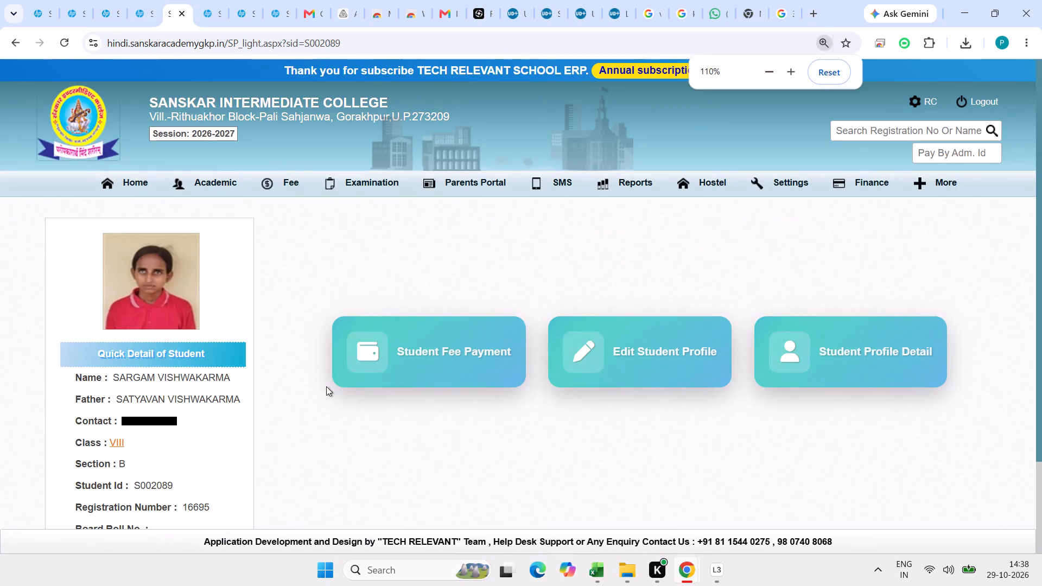
key(super+Left)
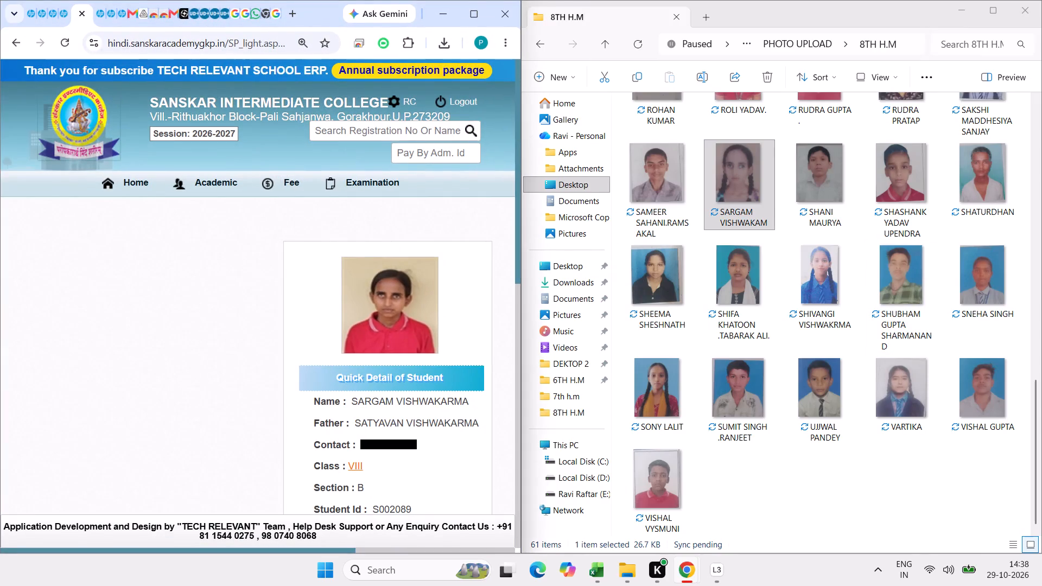
click(383, 136)
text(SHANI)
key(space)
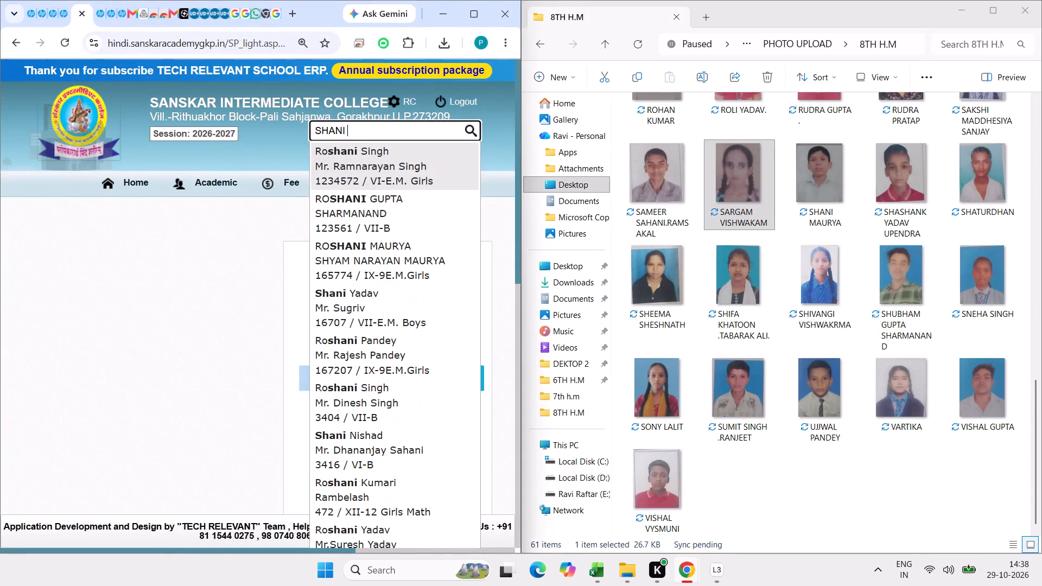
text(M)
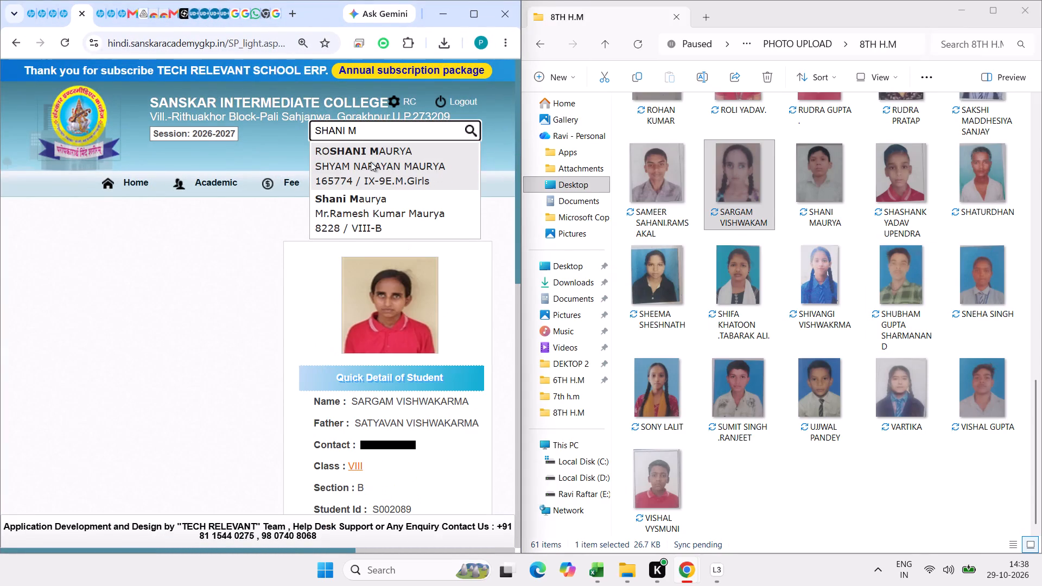
click(382, 223)
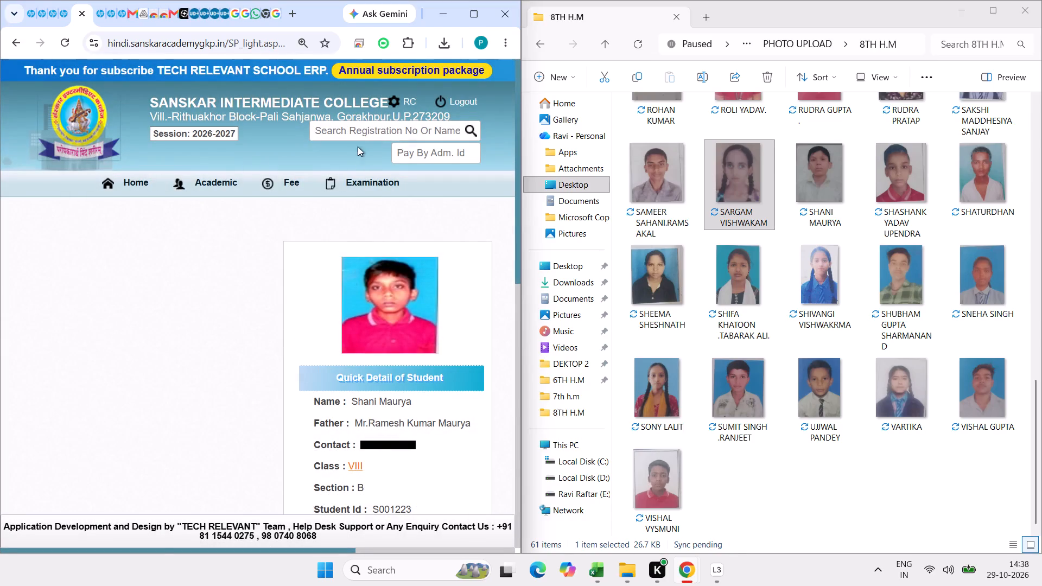
Search the student records for SHASHAN and open the class VIII-B student's record to check the profile photo.
click(356, 127)
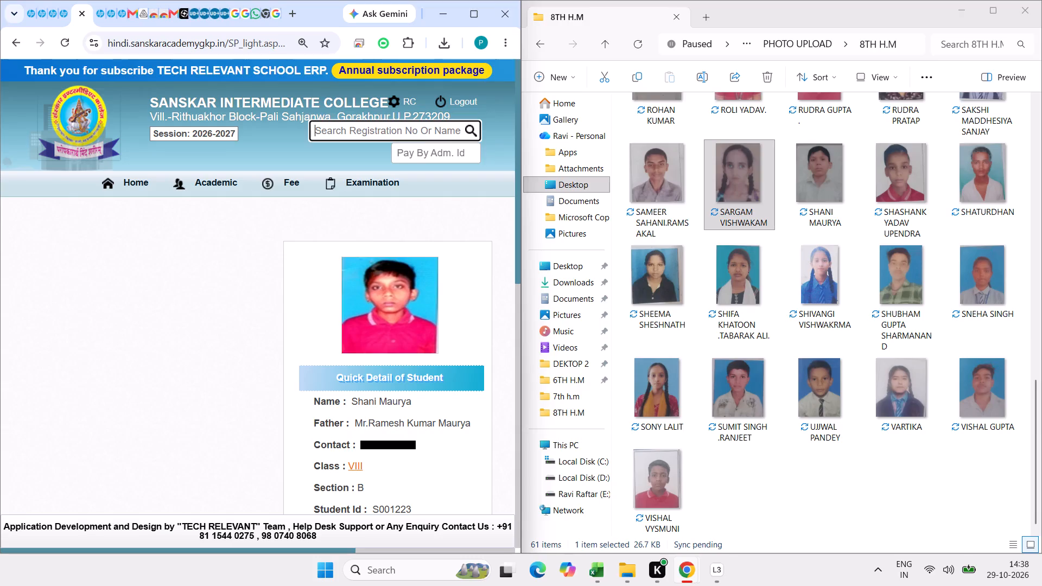
text(SHANK)
key(BackSpace)
key(BackSpace)
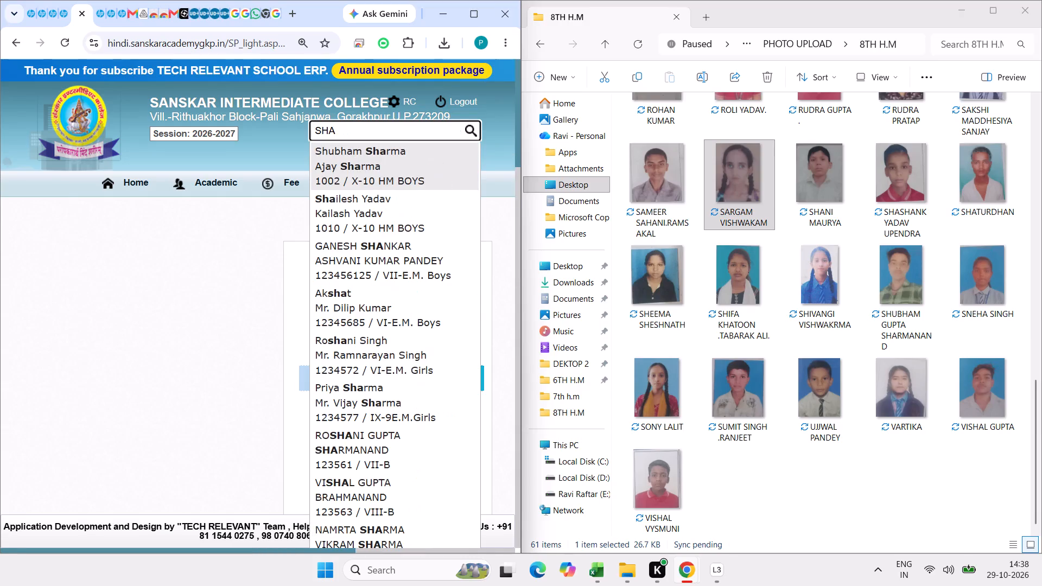
text(SHAN)
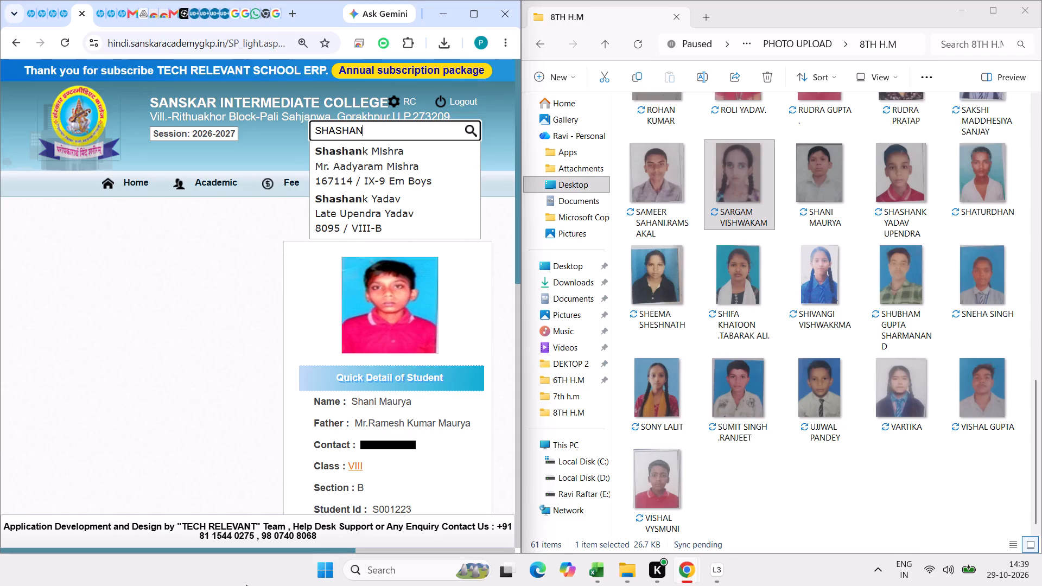
click(351, 205)
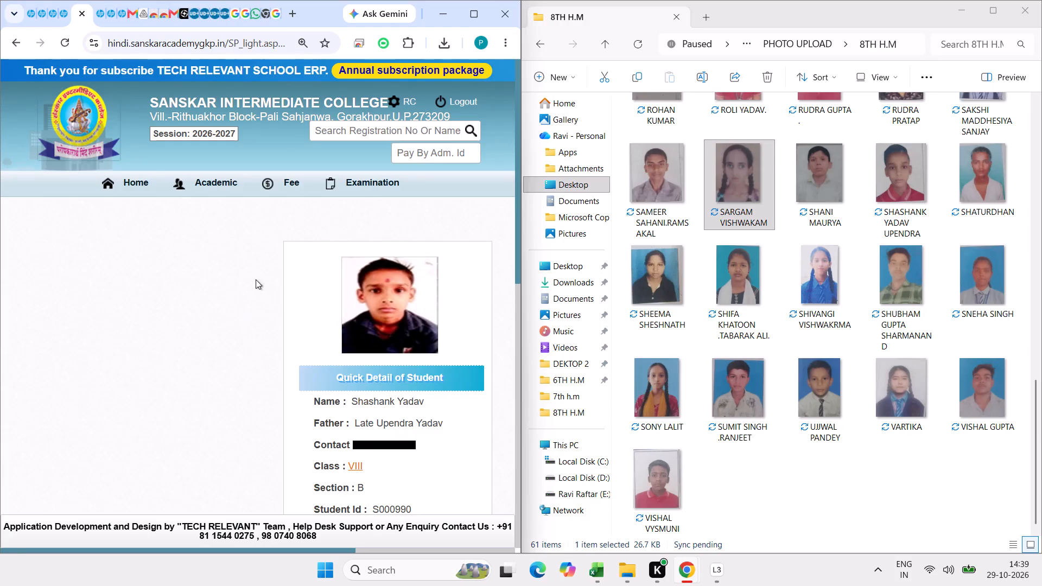
Search the student records for SHAT and open the class VIII-B student's record to check the profile photo.
click(316, 126)
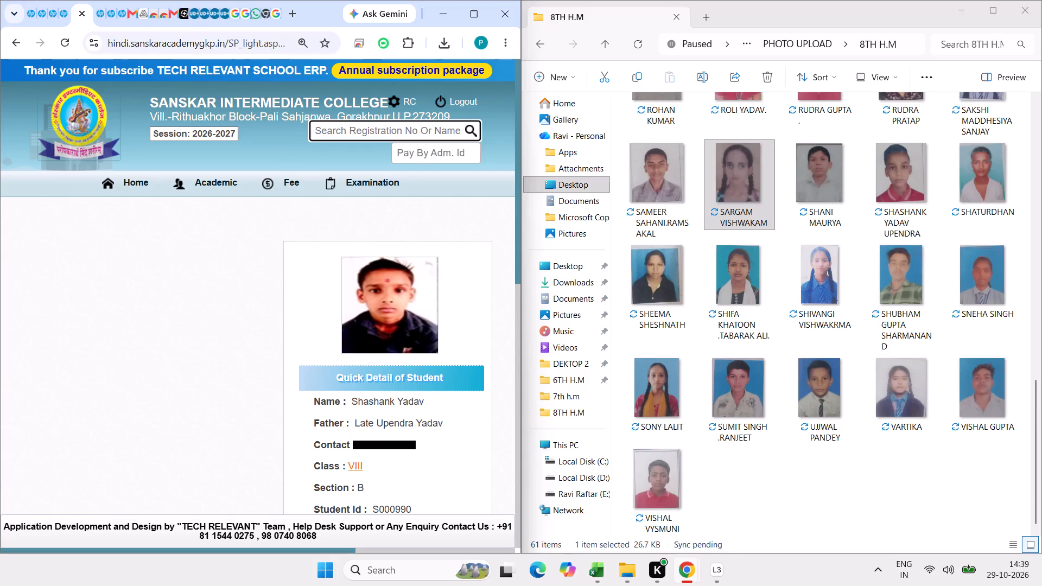
text(SHATUR)
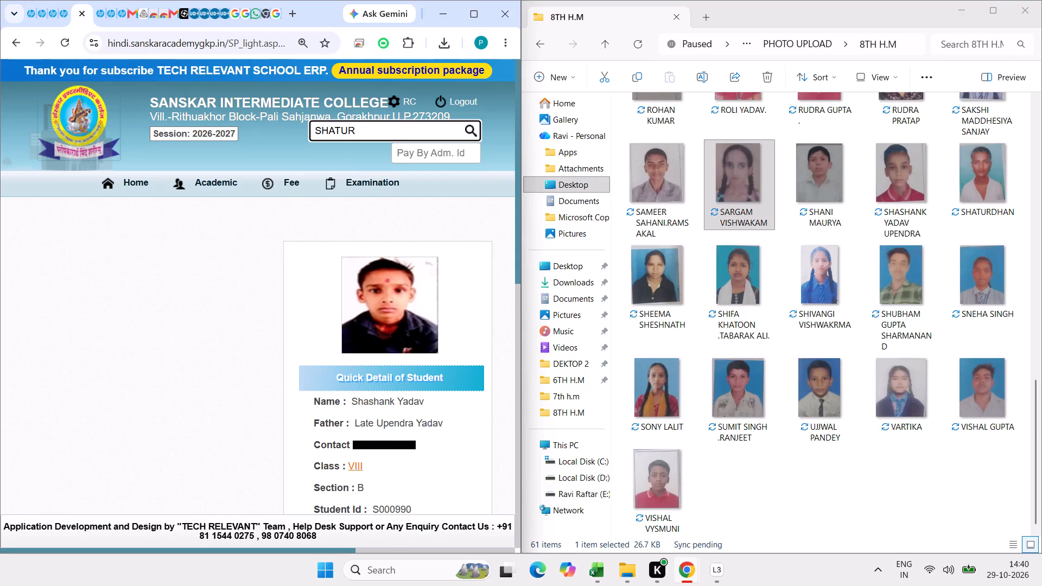
key(BackSpace)
key(BackSpace)
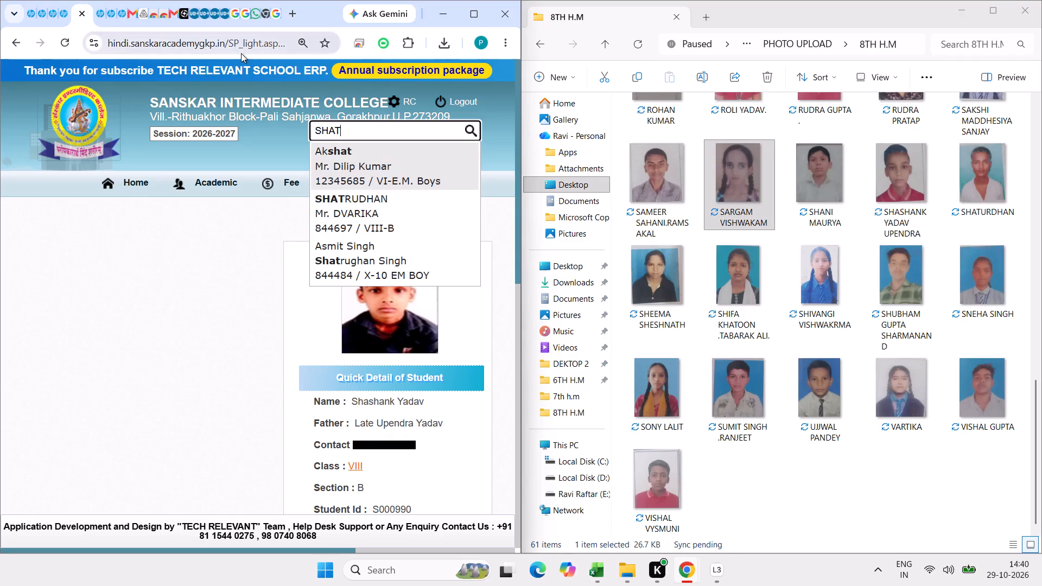
click(337, 204)
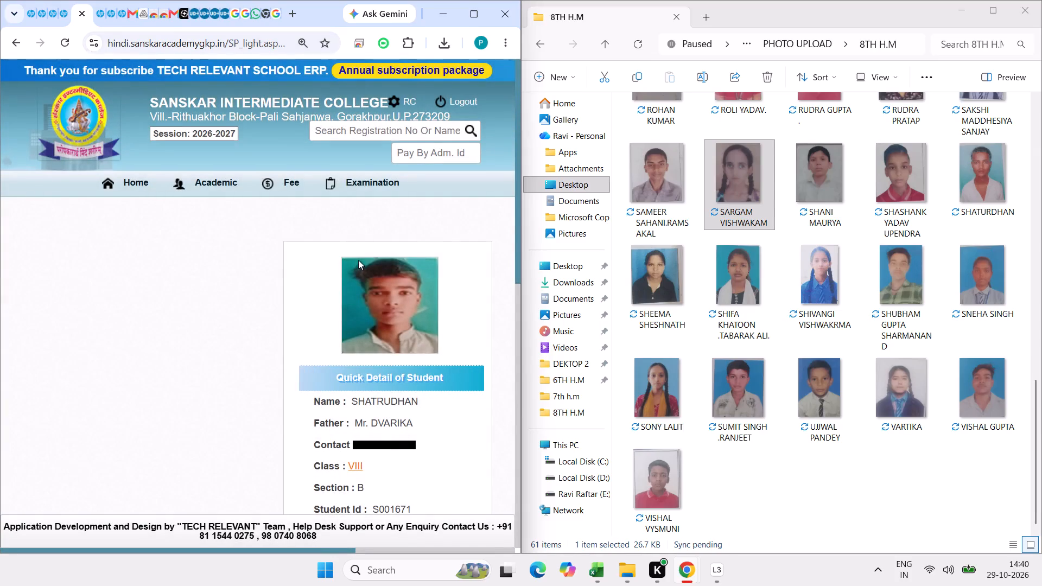
Search the student records for the SHEEMA photo's student, trying SHEEMA, SHEE, SHE and SHES, and clear the search.
click(361, 135)
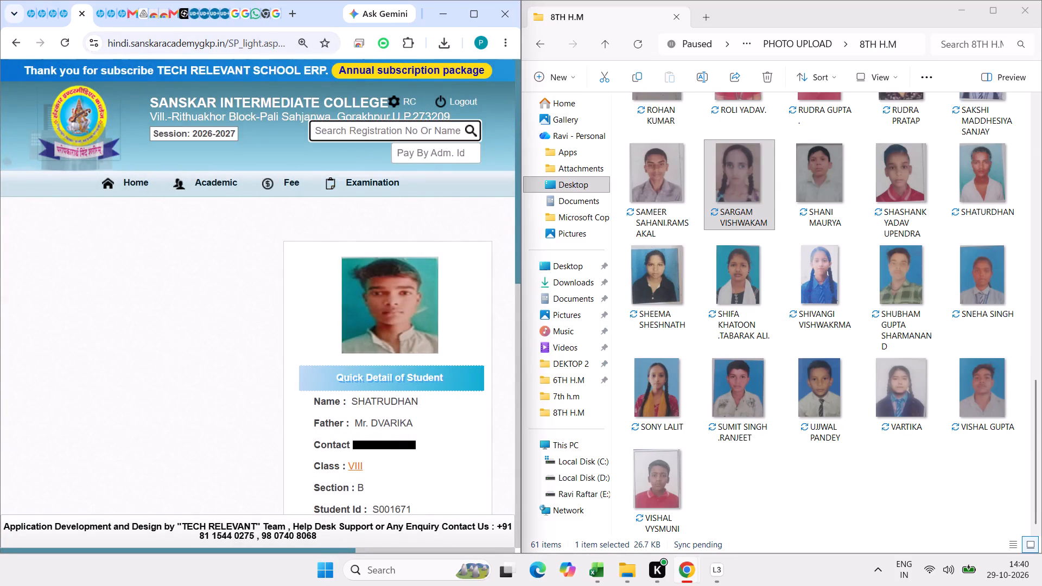
text(SHEE,)
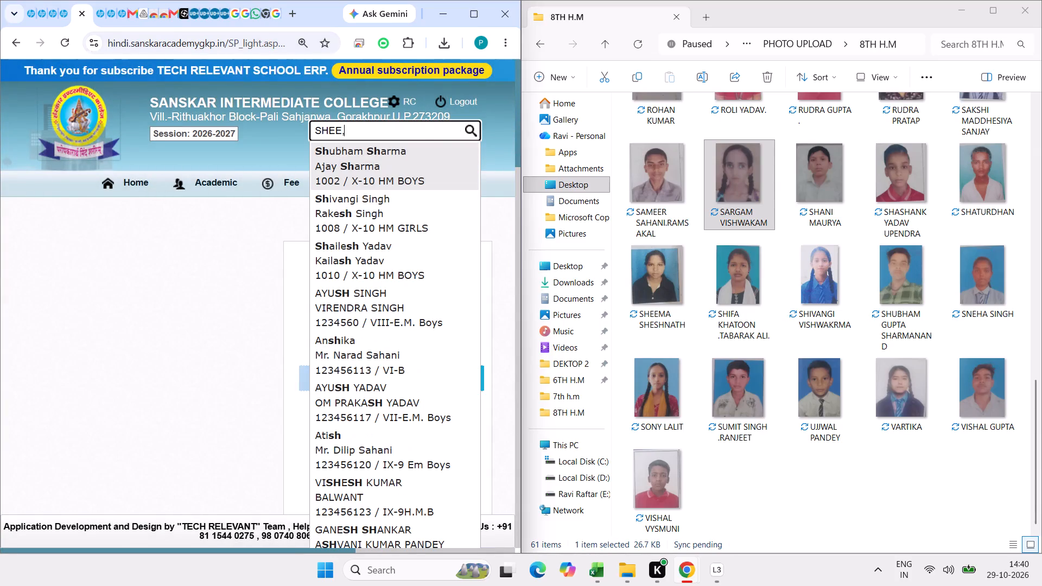
key(BackSpace)
text(MA)
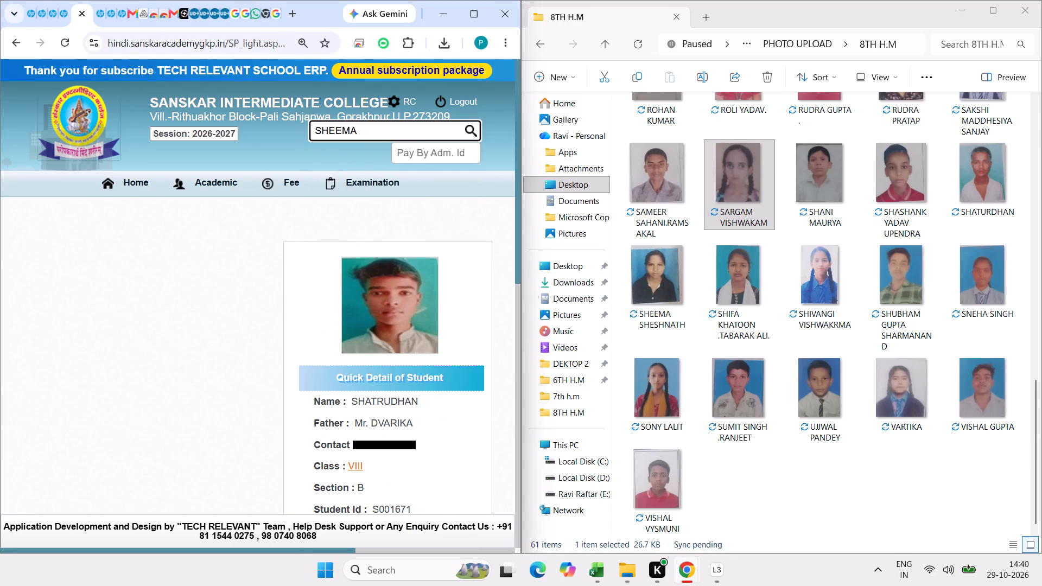
key(BackSpace)
key(BackSpace)
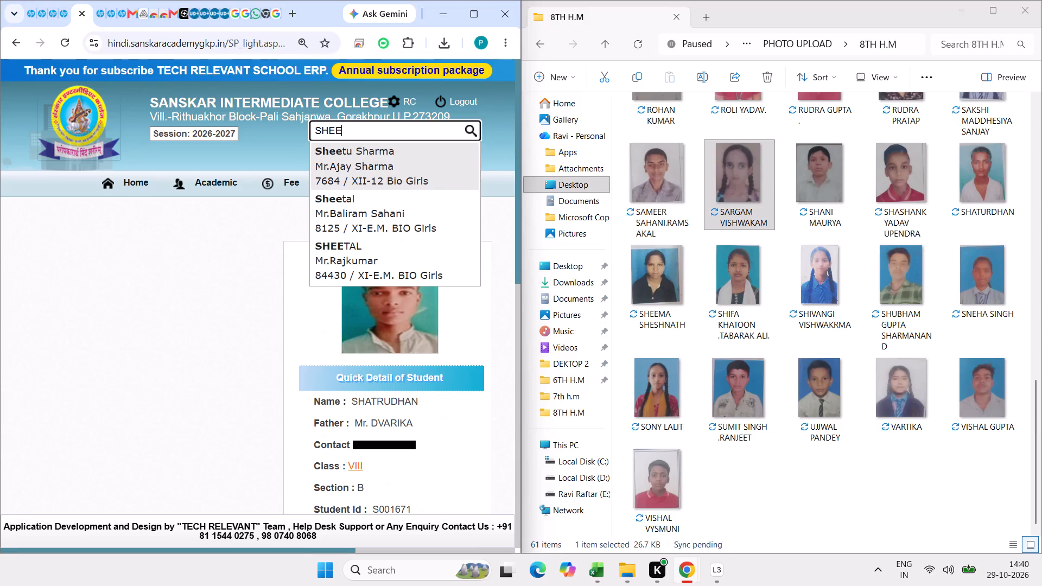
key(BackSpace)
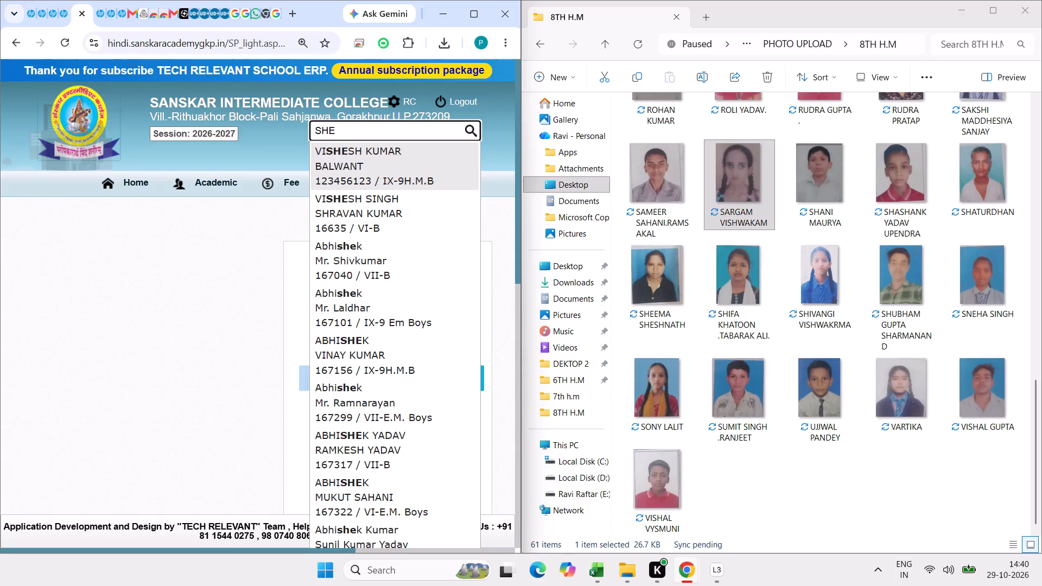
key(s)
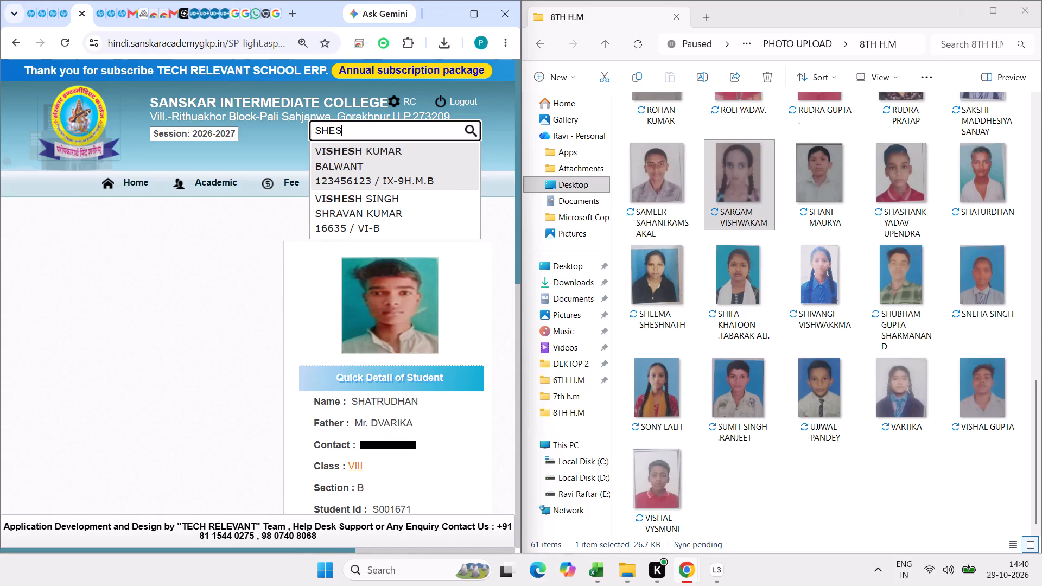
key(BackSpace)
text(EMA)
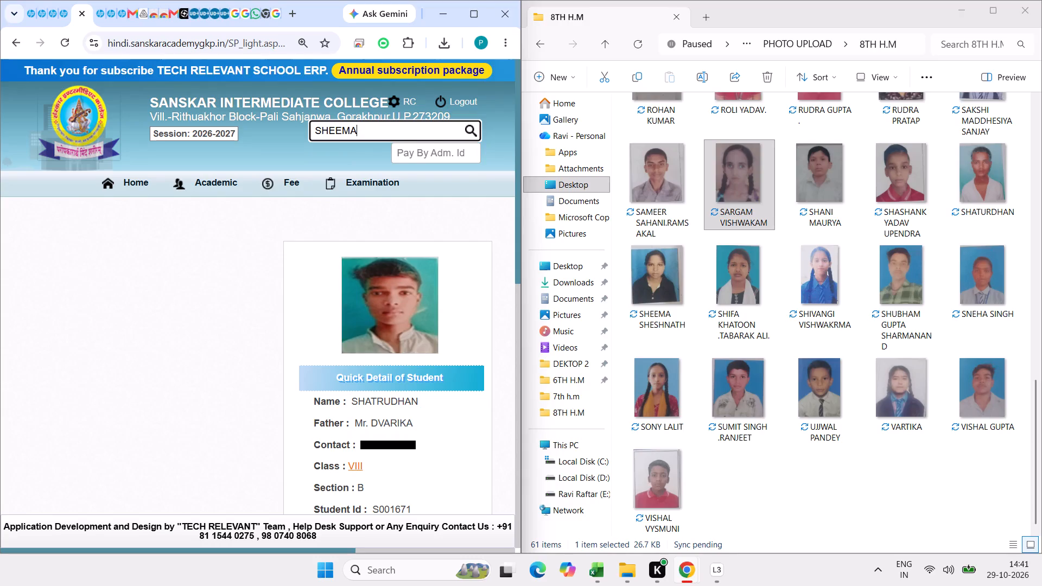
key(BackSpace)
key(BackSpace)
key(BackSpace)
key(BackSpace)
key(BackSpace)
key(BackSpace)
key(BackSpace)
key(BackSpace)
key(BackSpace)
key(BackSpace)
key(BackSpace)
key(BackSpace)
key(BackSpace)
key(BackSpace)
key(BackSpace)
key(BackSpace)
key(BackSpace)
key(BackSpace)
key(BackSpace)
key(BackSpace)
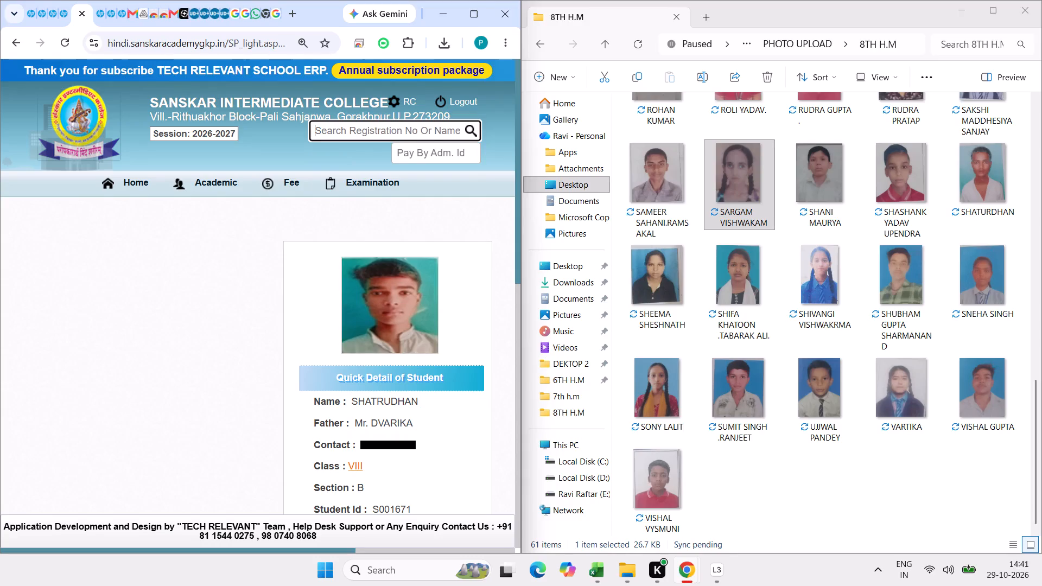
click(289, 188)
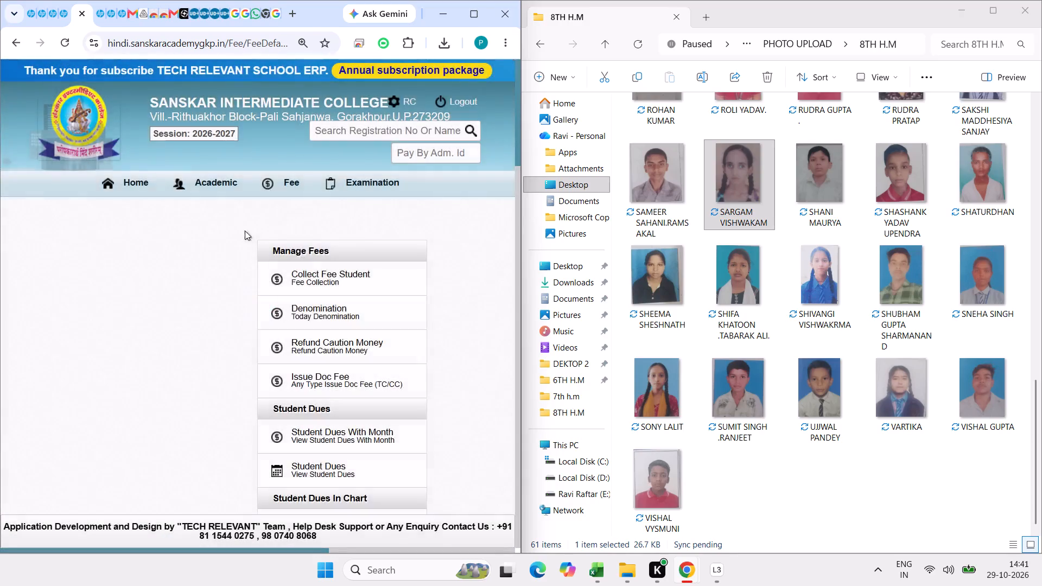
click(291, 275)
click(262, 258)
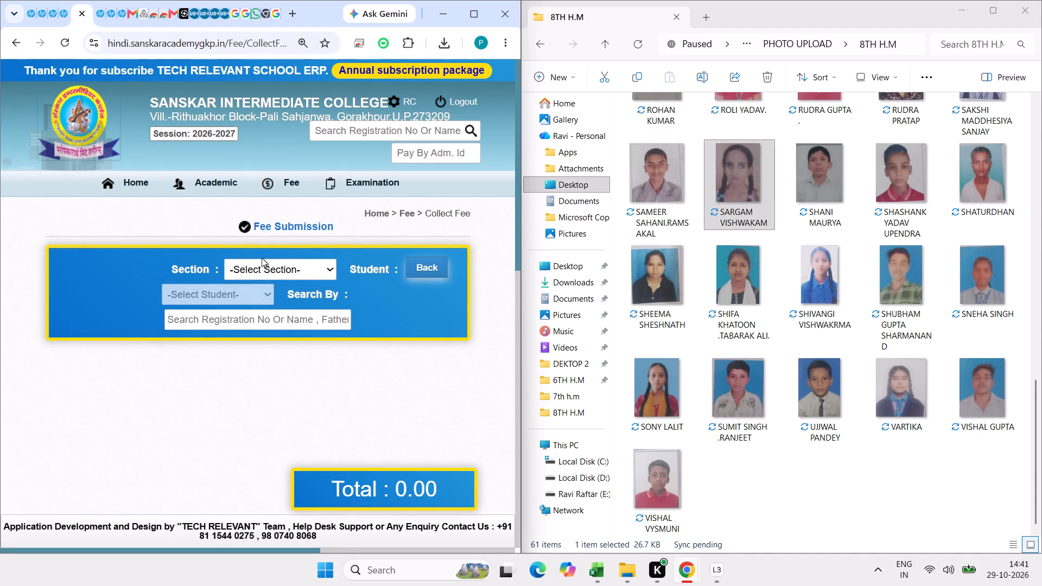
click(258, 265)
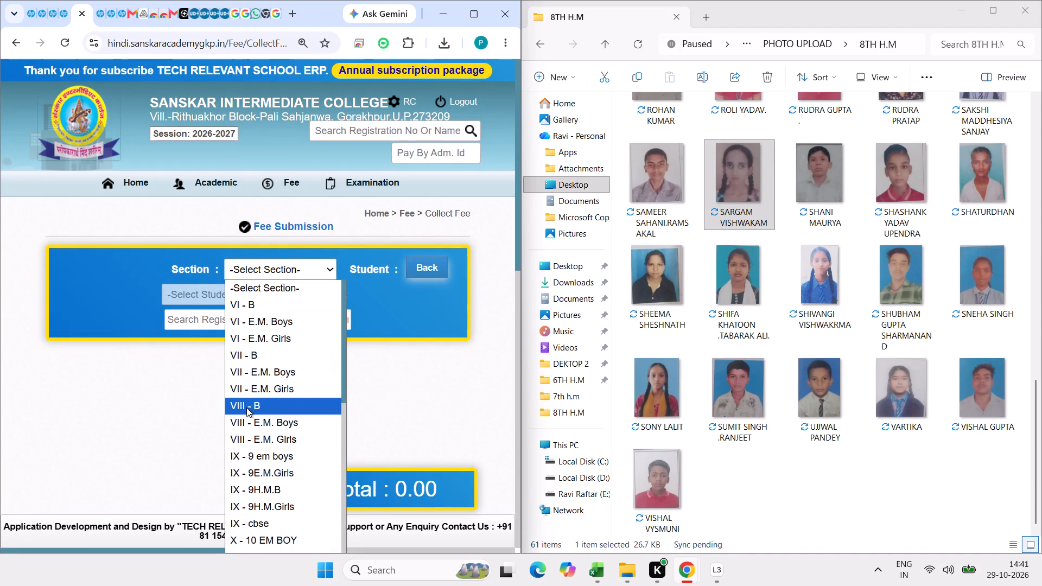
click(246, 407)
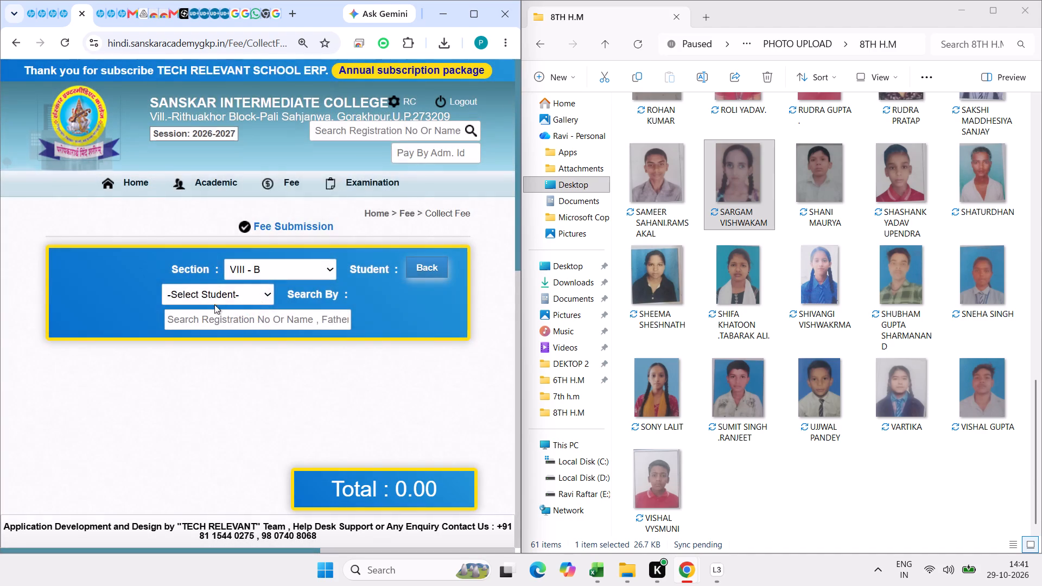
click(220, 296)
text(SSSSSS)
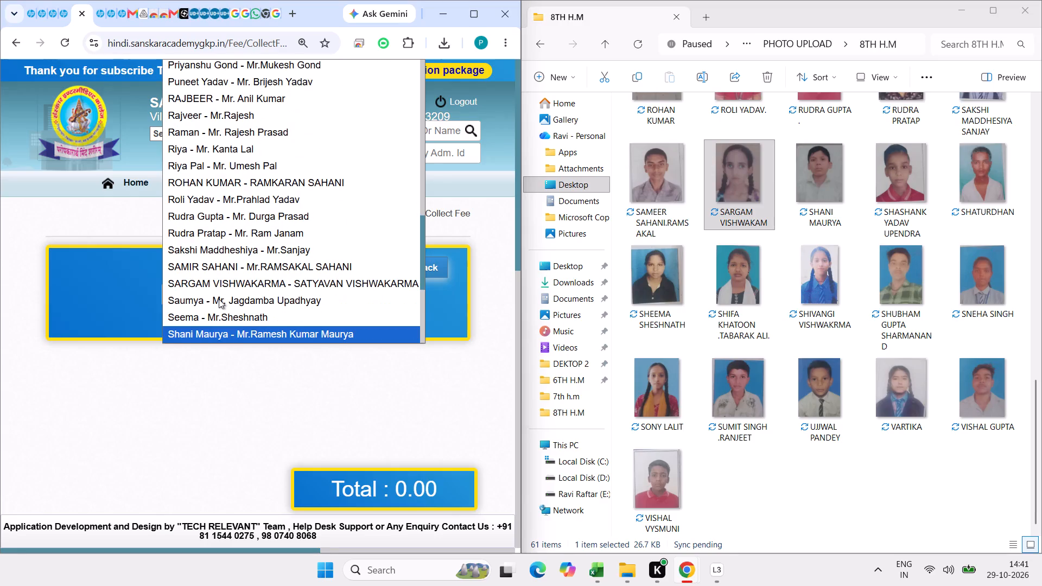
key(Up)
key(Return)
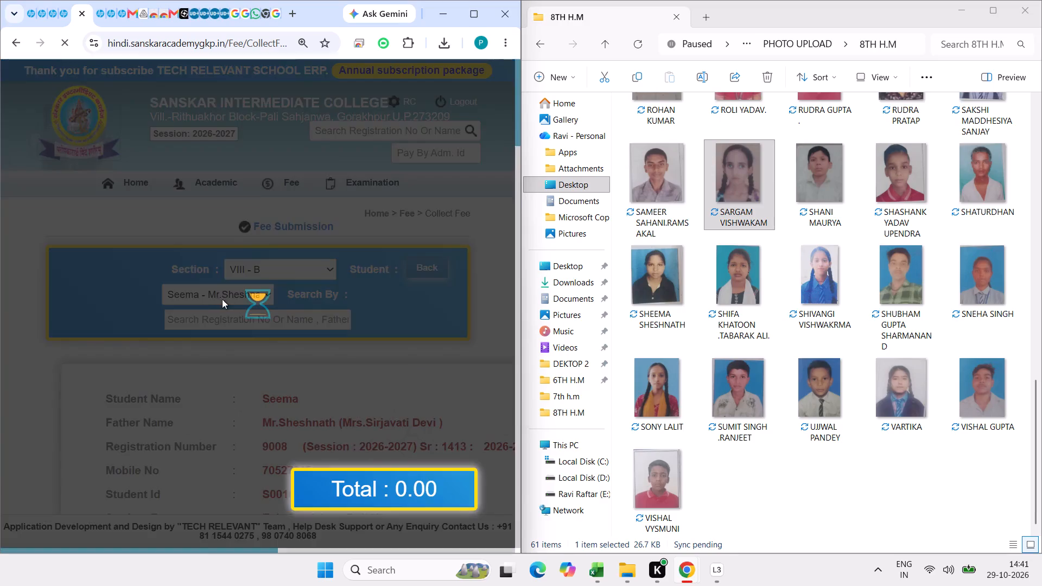
Examine the profile photo on Seema's fee record against the SHEEMA photo in the 8TH H.M folder.
scroll(232, 302, down, 1)
scroll(237, 304, up, 1)
scroll(239, 307, down, 1)
scroll(242, 310, up, 1)
scroll(242, 312, down, 2)
drag(186, 553, 286, 547)
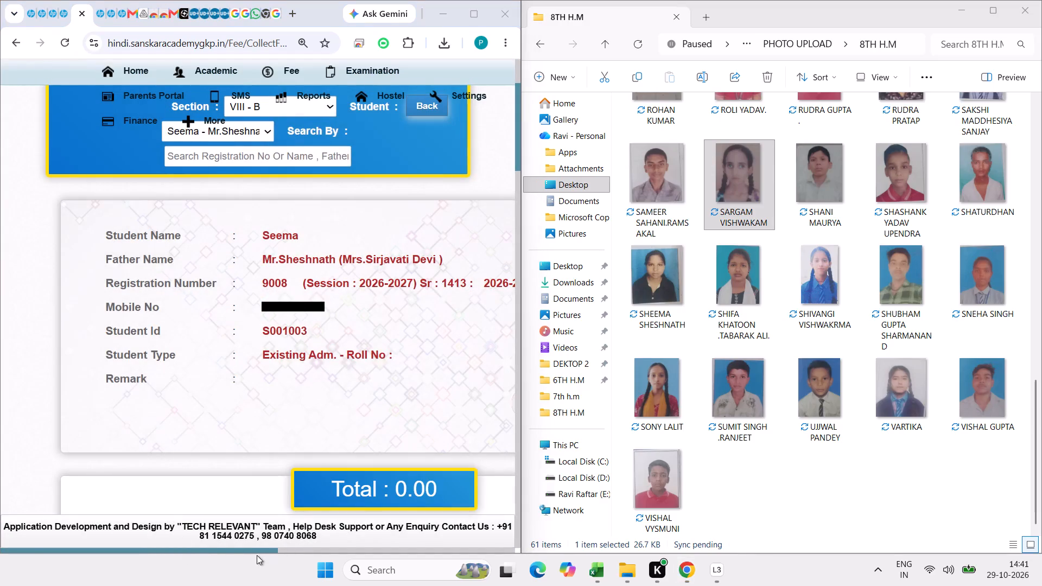
drag(247, 551, 540, 563)
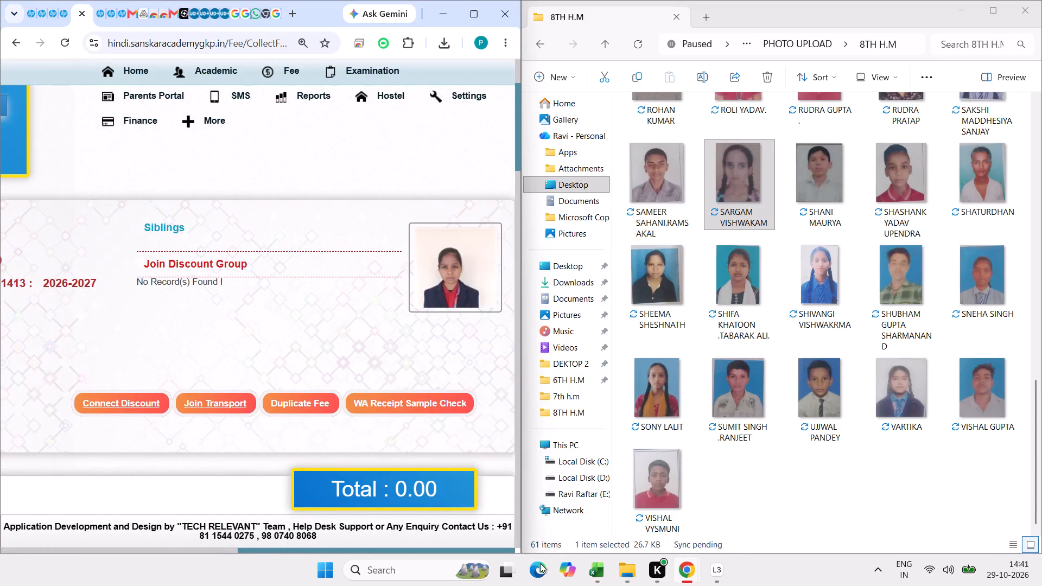
scroll(474, 367, up, 2)
scroll(468, 354, down, 1)
scroll(467, 354, up, 1)
scroll(404, 273, up, 1)
scroll(404, 273, down, 1)
scroll(404, 273, up, 7)
scroll(376, 208, down, 1)
scroll(375, 207, up, 2)
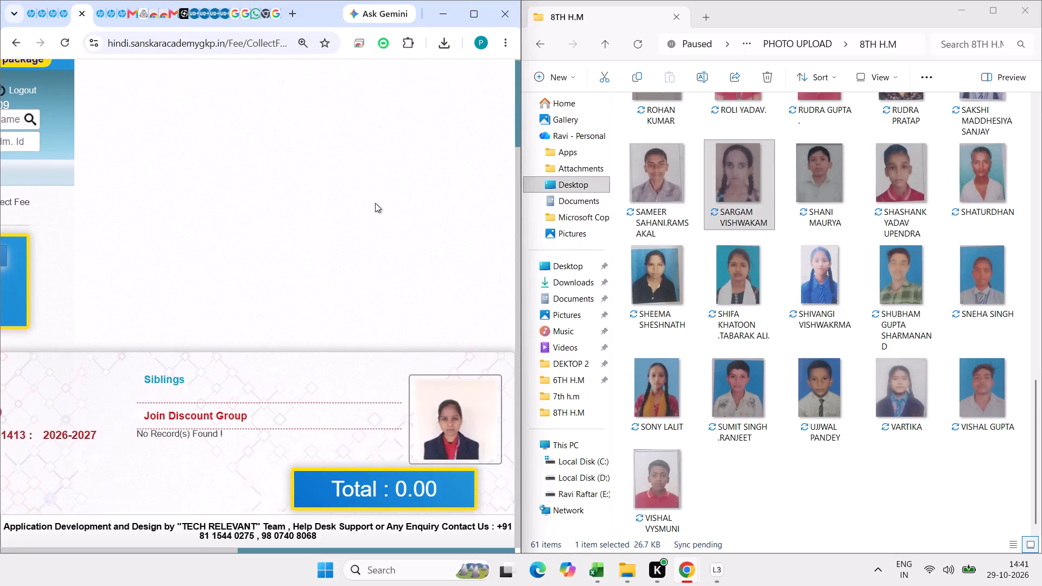
scroll(346, 117, up, 5)
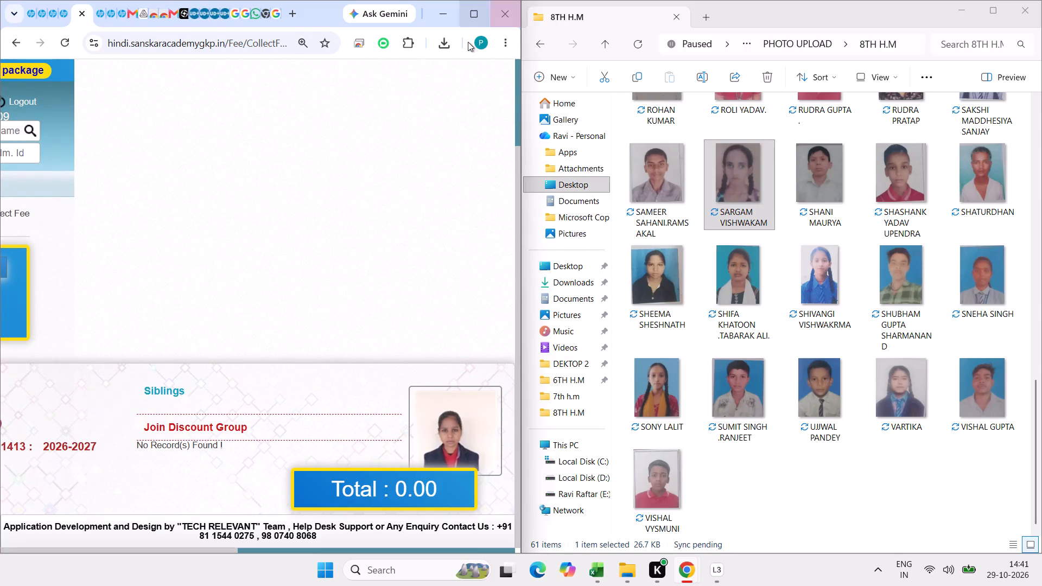
Search the student records for SHIFA and open the first listed class VIII-B record to check the profile photo.
drag(302, 546, 206, 537)
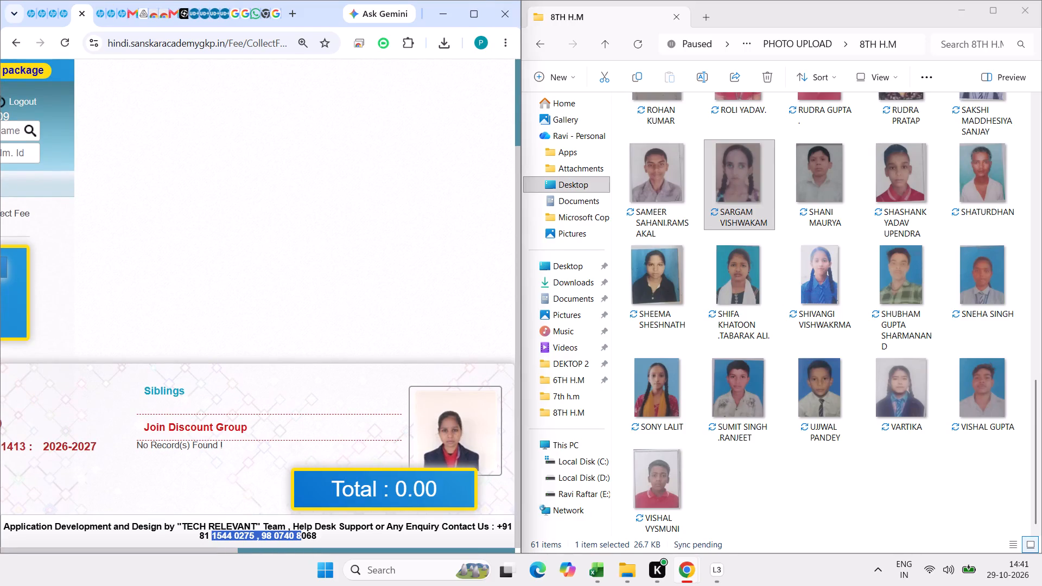
drag(206, 537, 192, 533)
drag(259, 553, 131, 541)
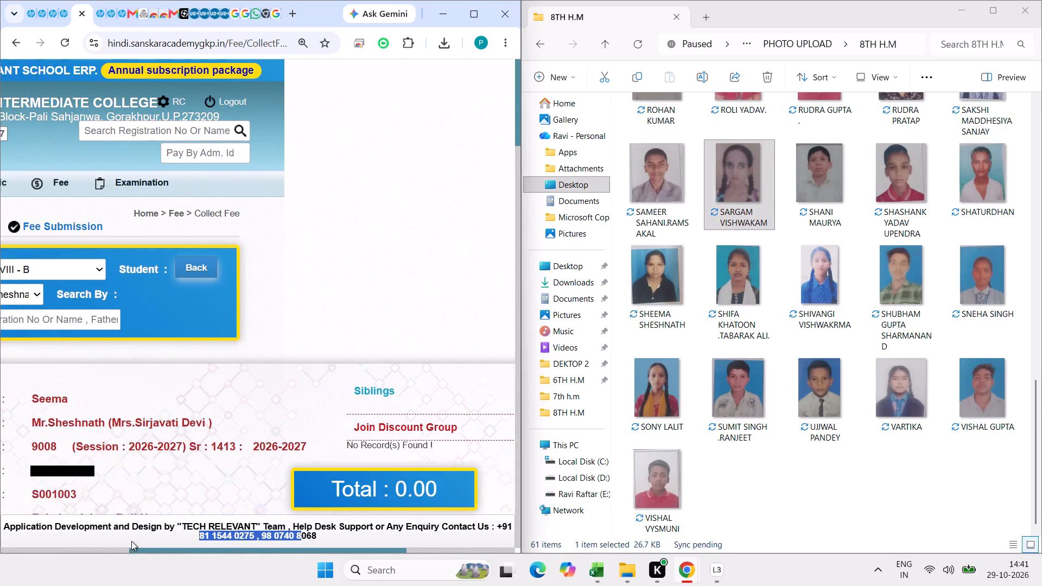
drag(131, 541, 101, 496)
scroll(277, 216, down, 1)
scroll(290, 161, up, 1)
scroll(276, 151, down, 1)
scroll(233, 126, up, 1)
scroll(233, 126, down, 1)
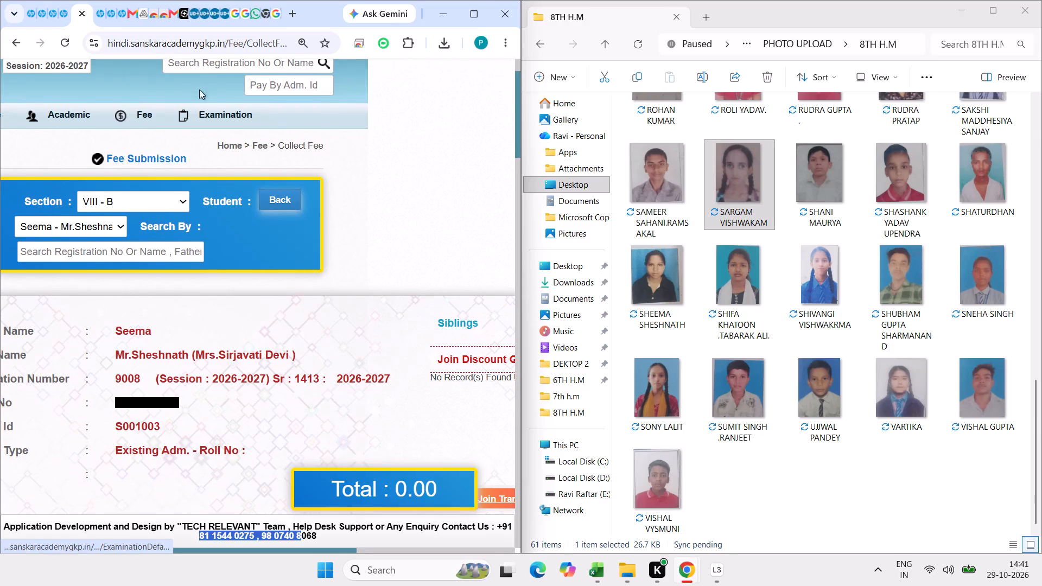
click(192, 68)
scroll(190, 69, up, 2)
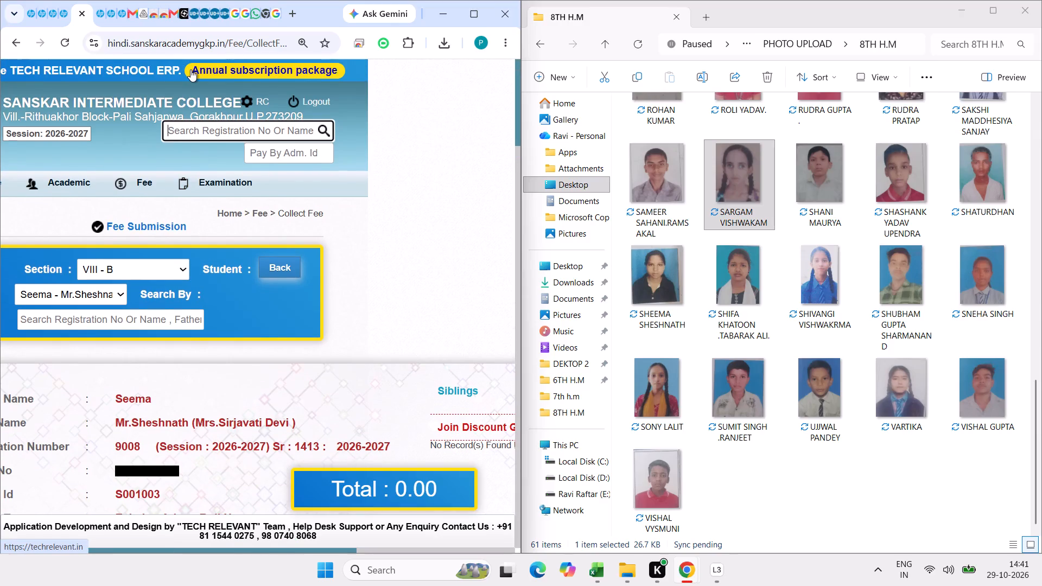
text(SHIFA)
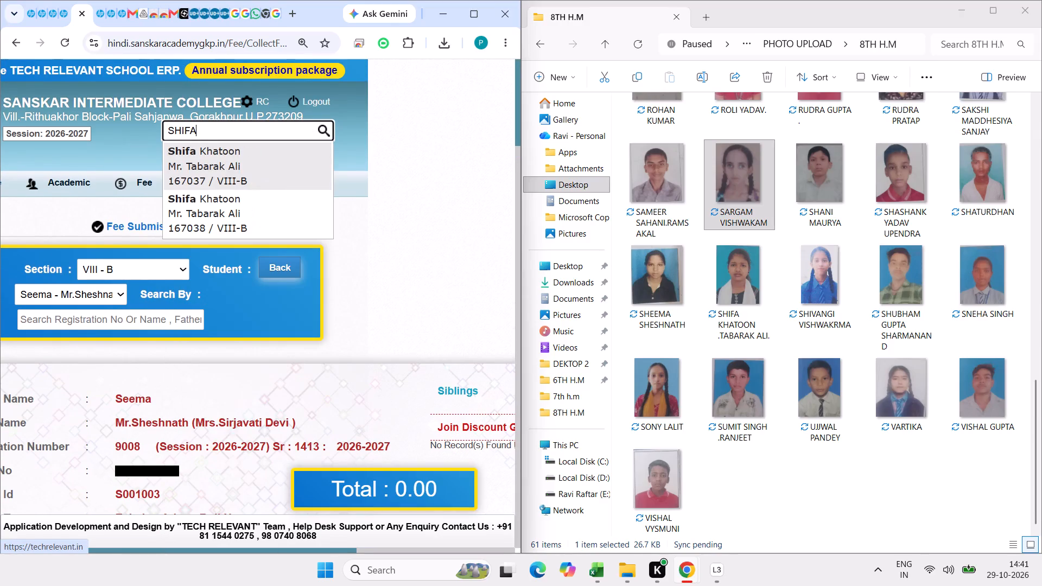
click(227, 158)
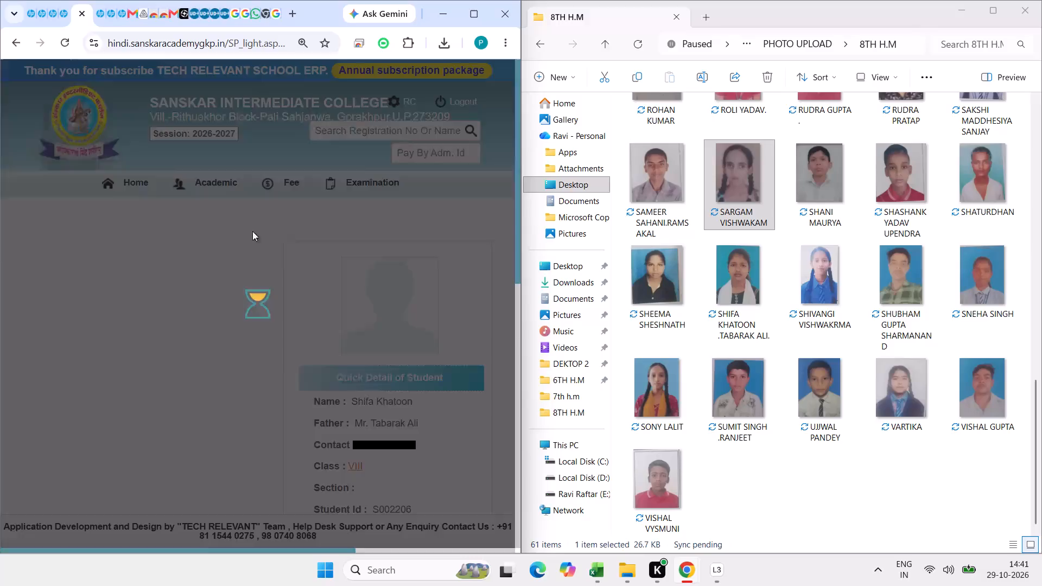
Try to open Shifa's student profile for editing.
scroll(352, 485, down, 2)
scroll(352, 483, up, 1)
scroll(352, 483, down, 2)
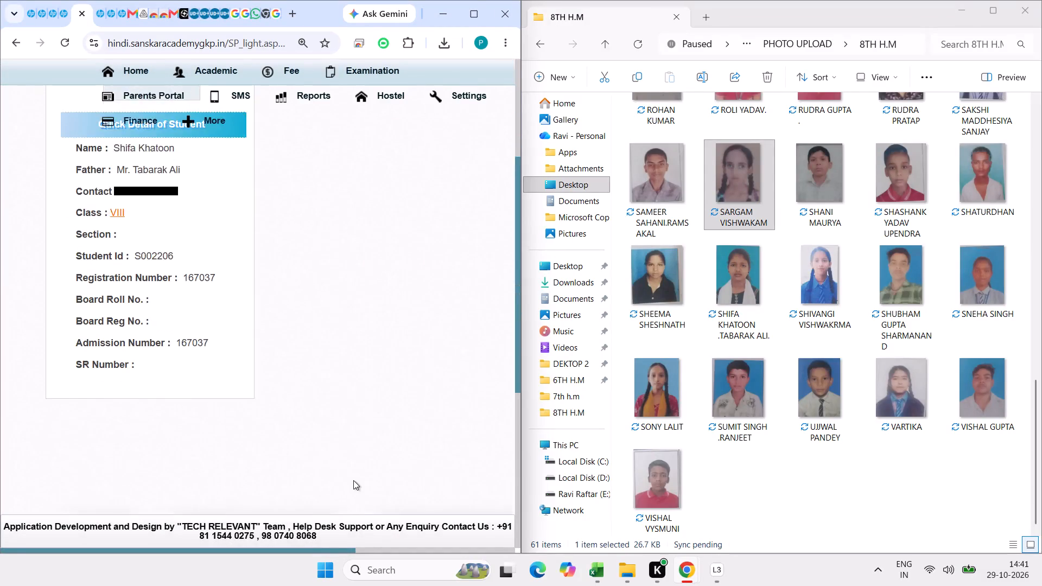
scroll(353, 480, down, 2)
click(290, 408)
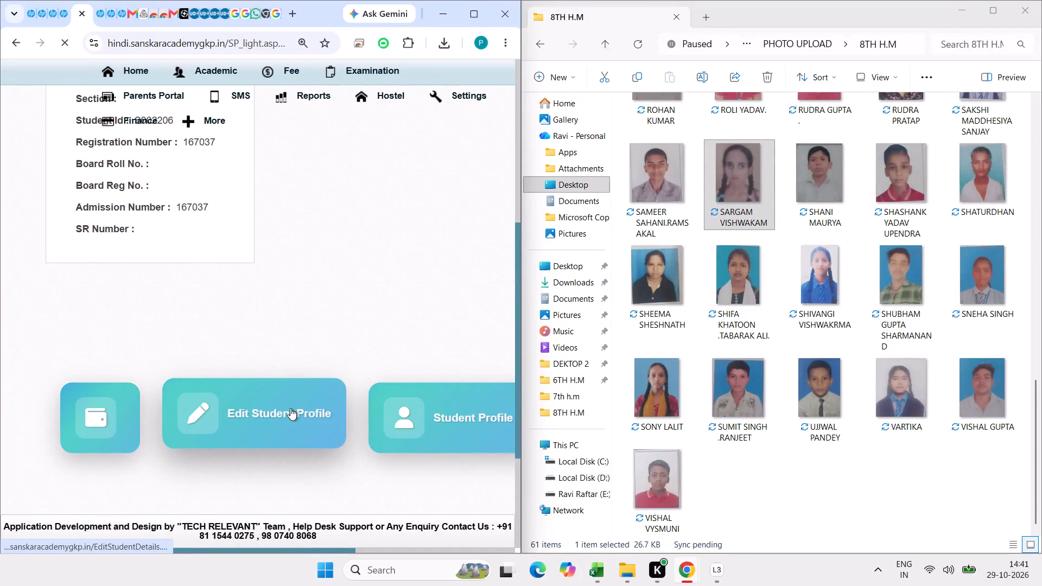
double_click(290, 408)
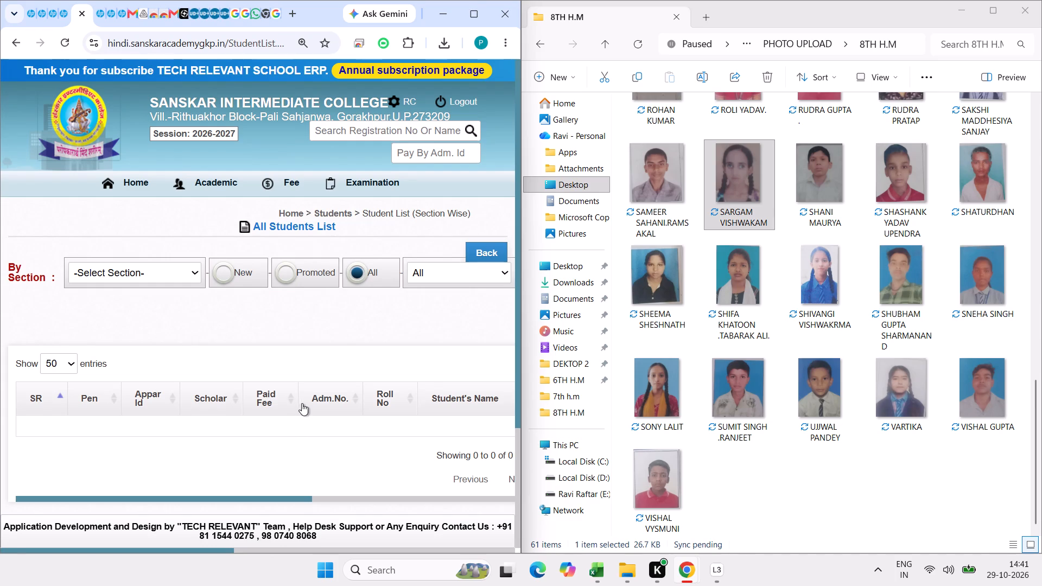
click(413, 143)
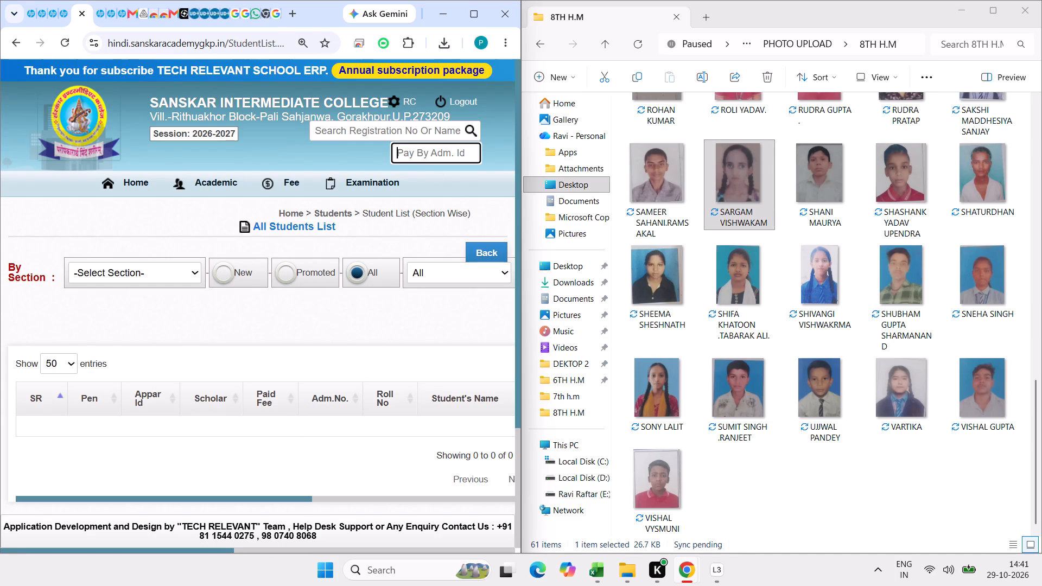
click(404, 132)
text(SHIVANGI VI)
click(408, 155)
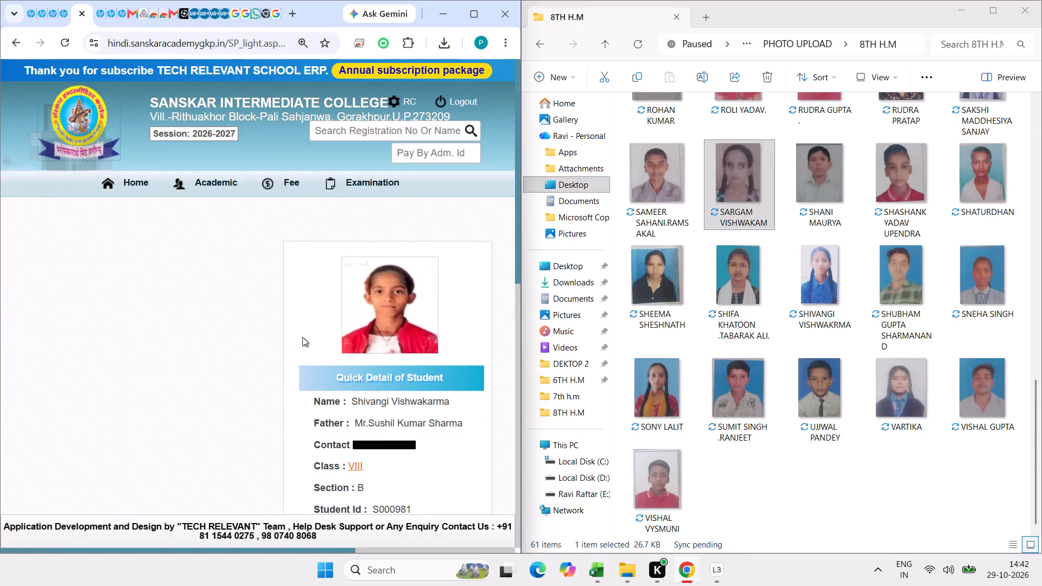
Open Shivangi's student profile for editing.
scroll(363, 359, down, 1)
scroll(366, 366, up, 1)
scroll(368, 371, down, 1)
scroll(396, 421, up, 1)
scroll(396, 422, down, 3)
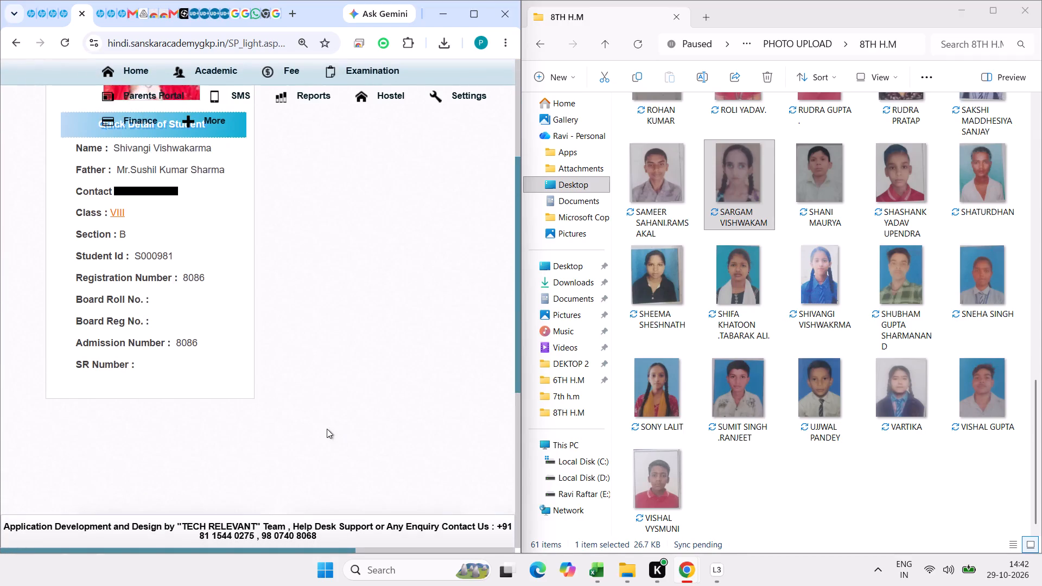
scroll(325, 432, up, 1)
scroll(325, 434, down, 3)
click(392, 415)
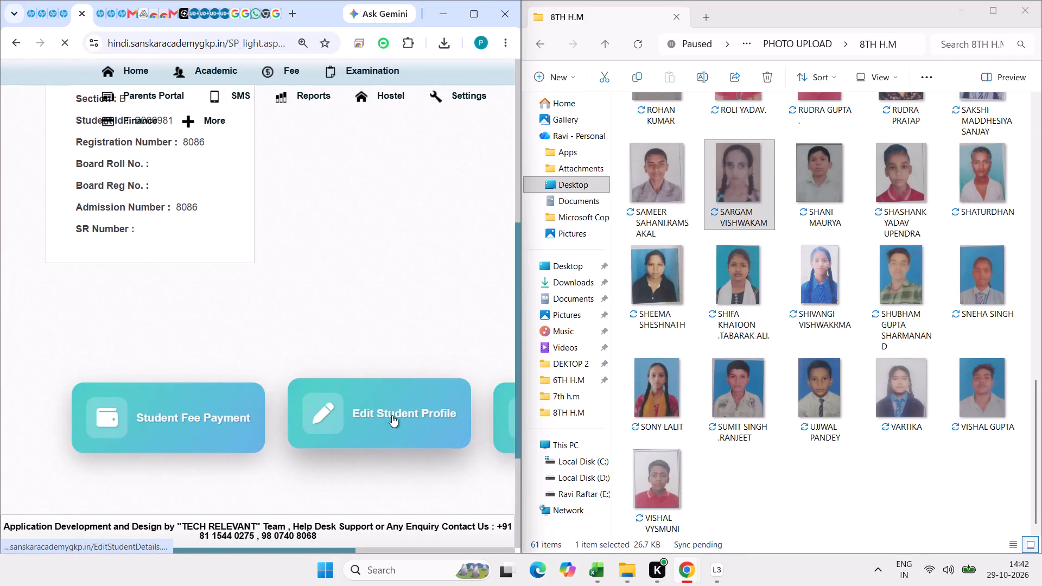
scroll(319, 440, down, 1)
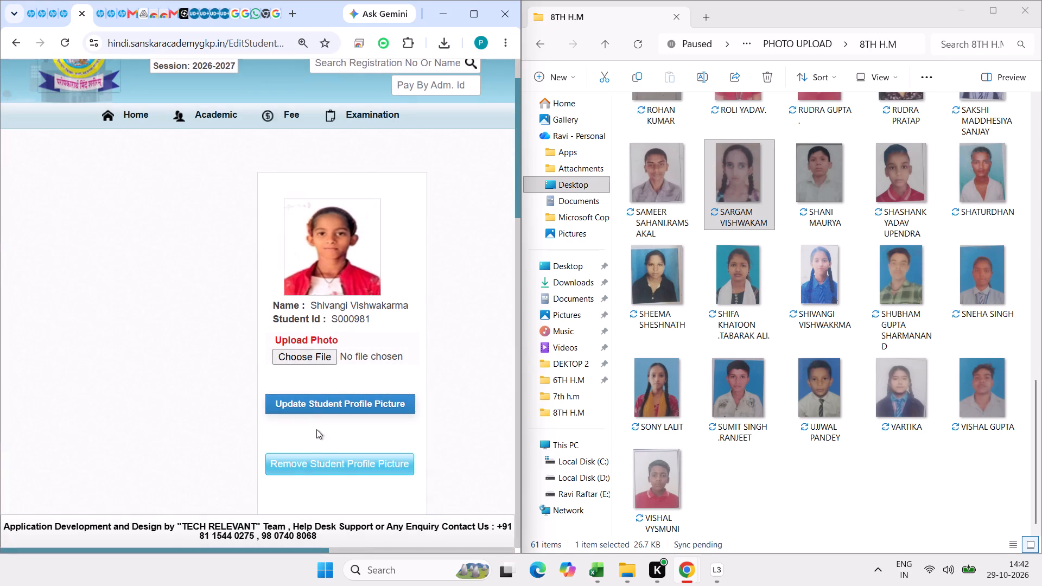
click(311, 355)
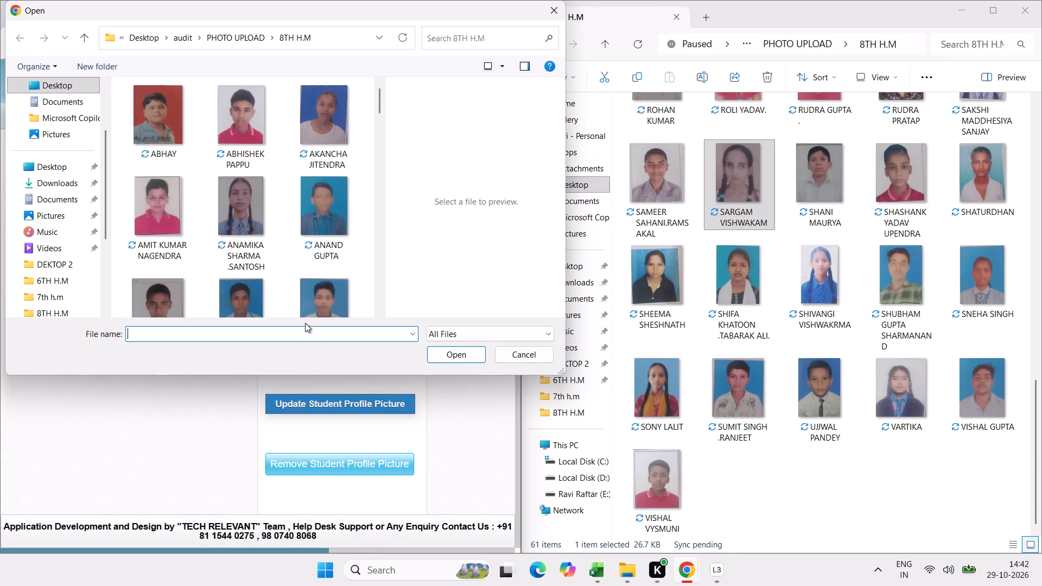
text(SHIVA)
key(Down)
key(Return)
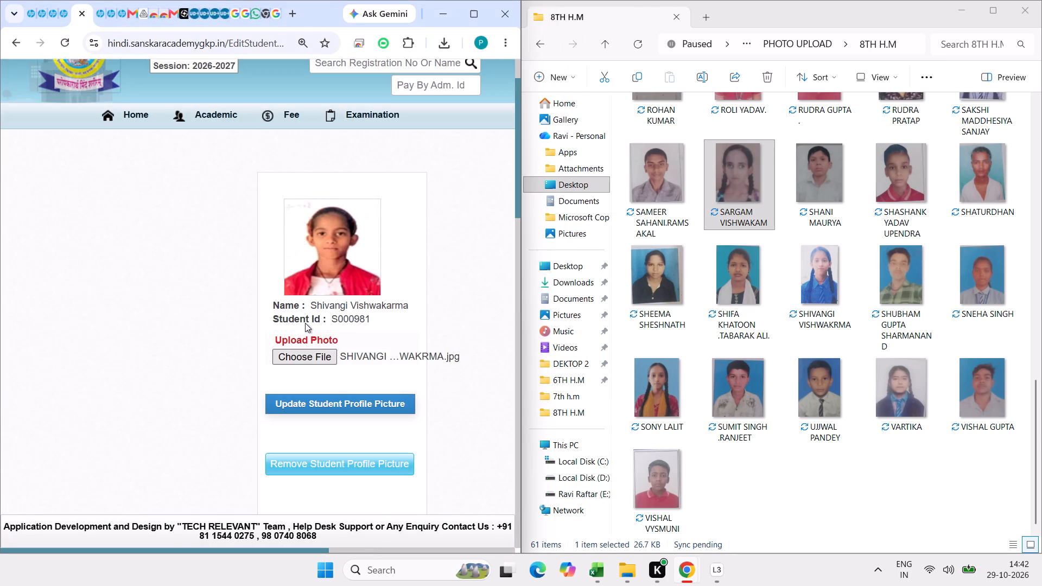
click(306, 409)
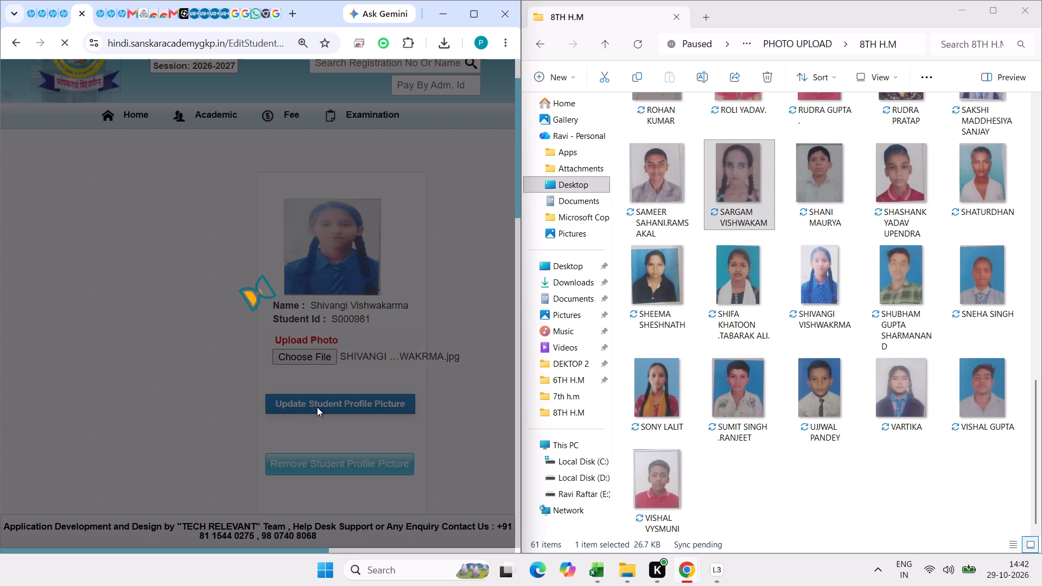
Remove the existing profile picture from Shivangi's student profile.
scroll(322, 406, down, 1)
scroll(322, 406, up, 1)
scroll(322, 406, down, 3)
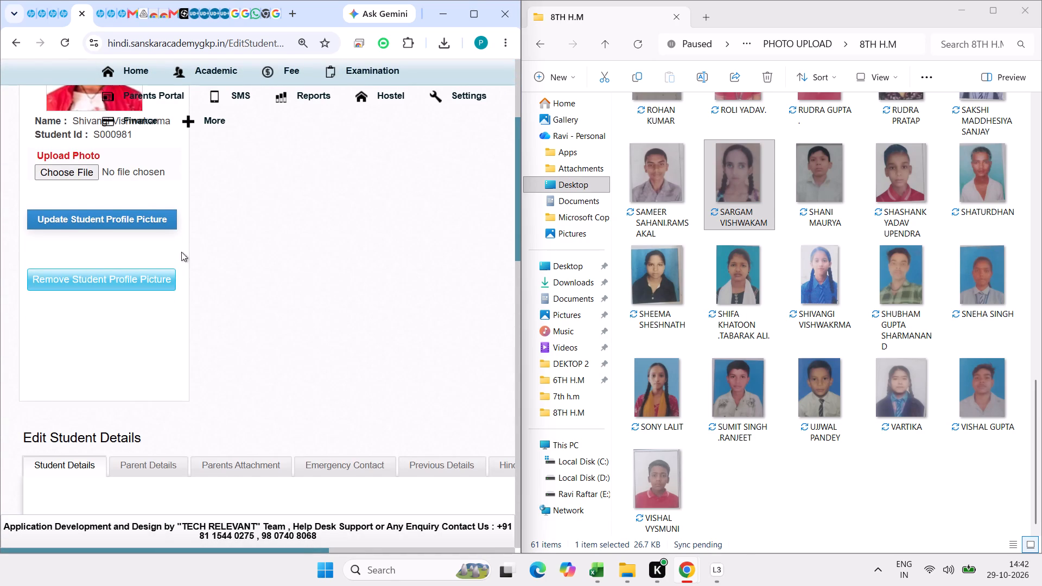
click(86, 276)
click(320, 124)
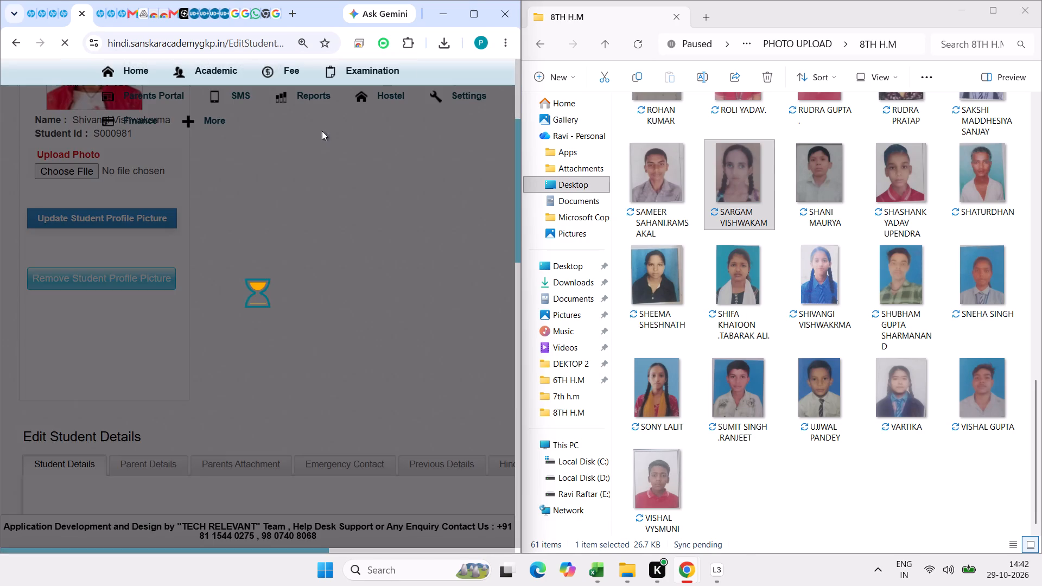
click(323, 421)
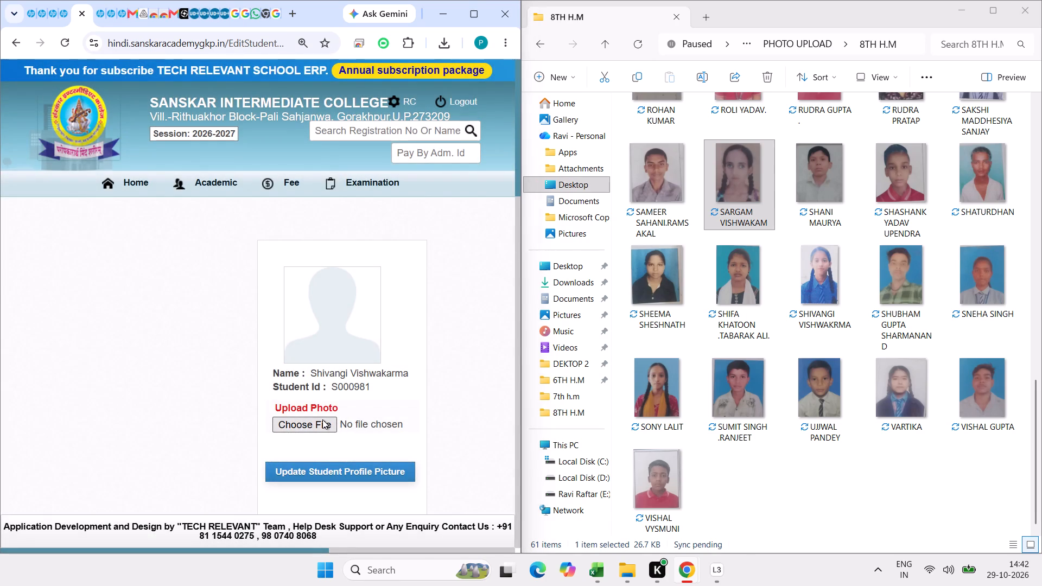
text(SHIV)
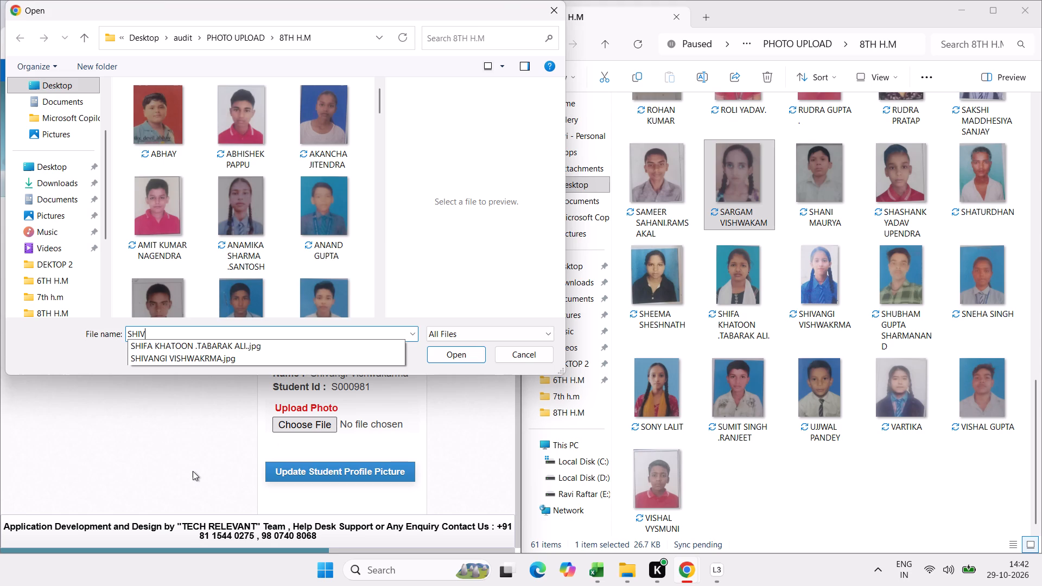
key(Down)
key(Return)
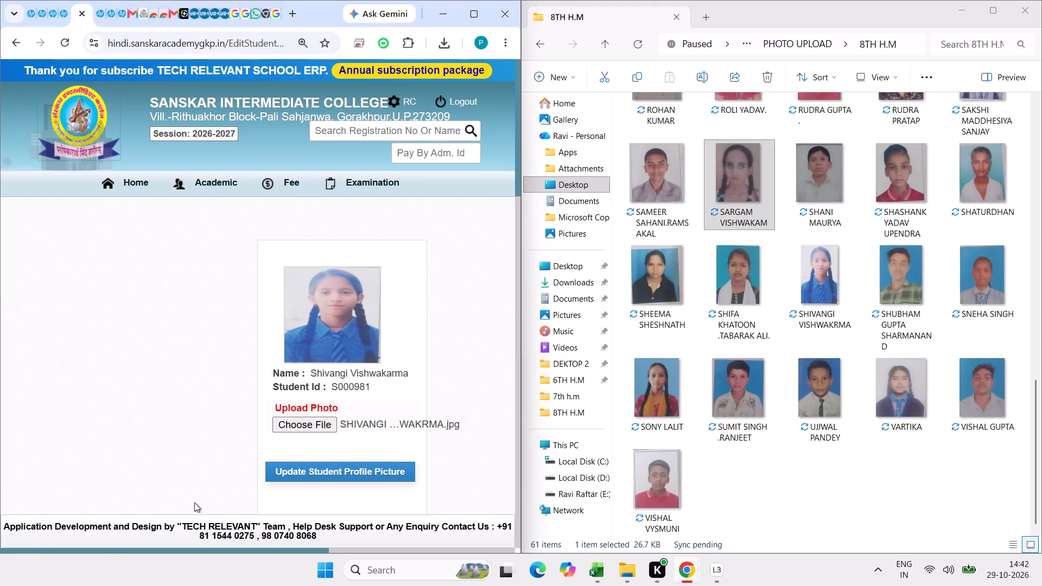
click(299, 474)
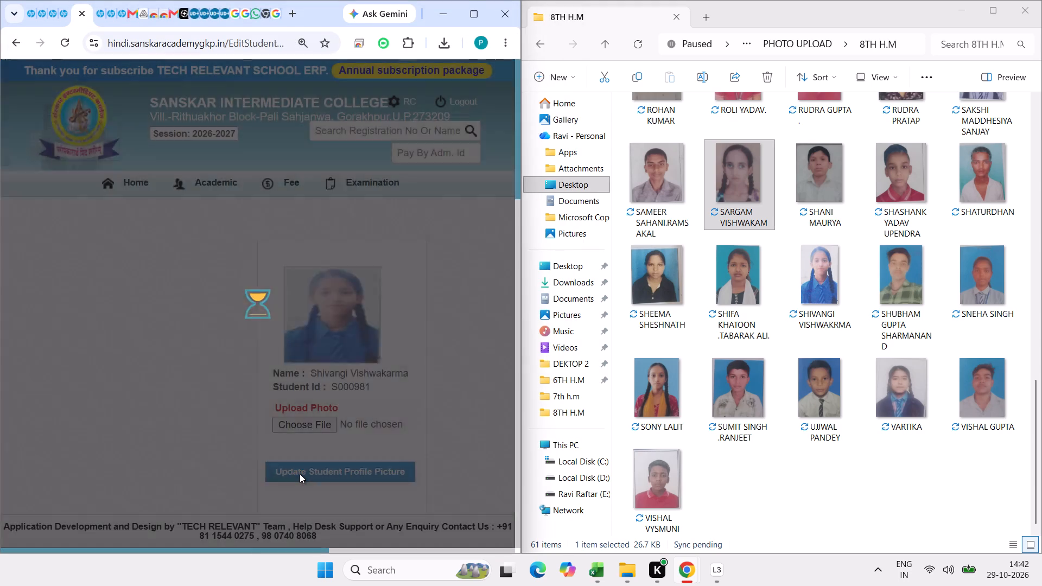
click(361, 136)
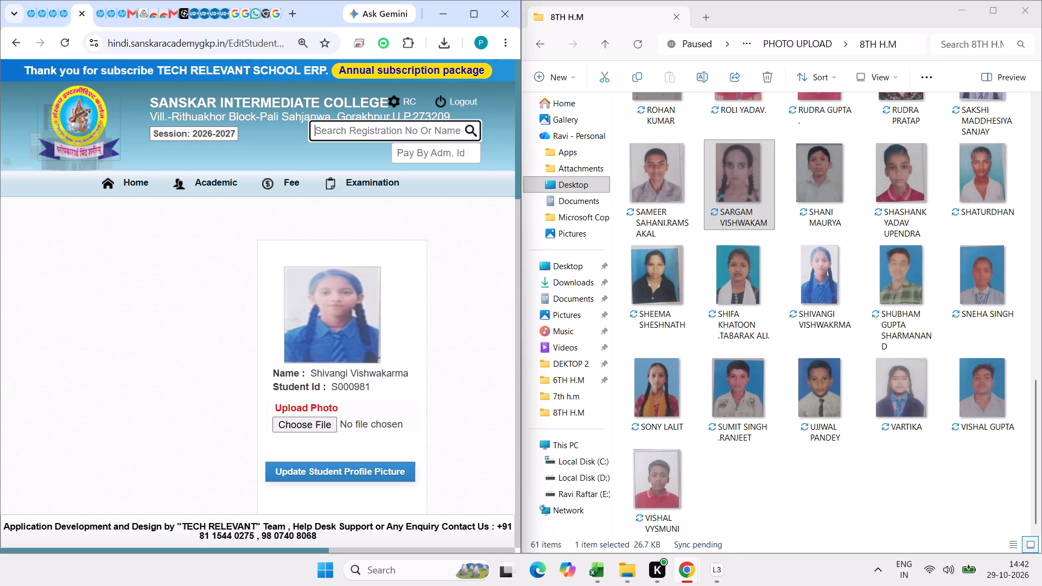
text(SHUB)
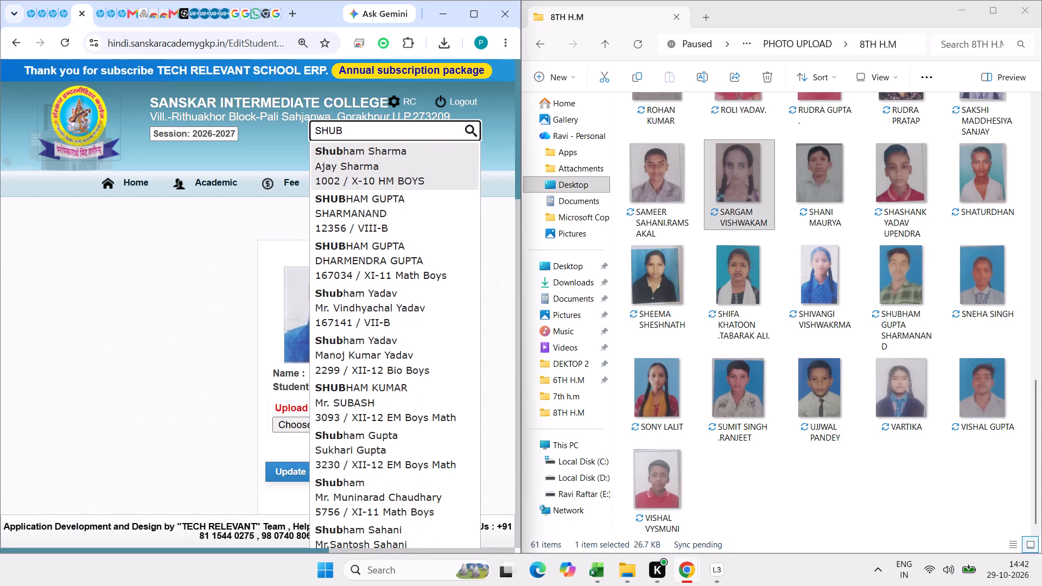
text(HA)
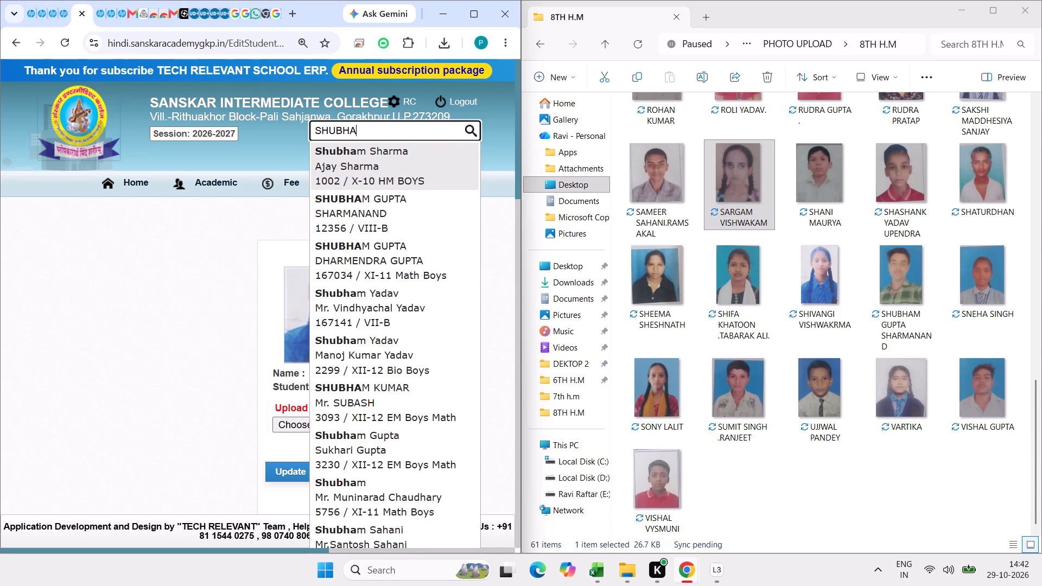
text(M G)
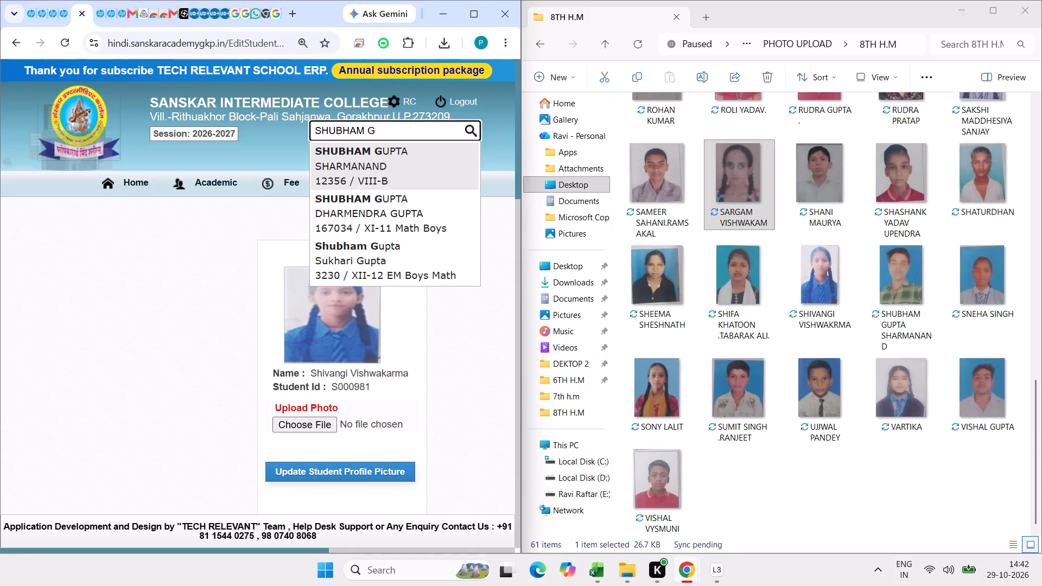
click(398, 172)
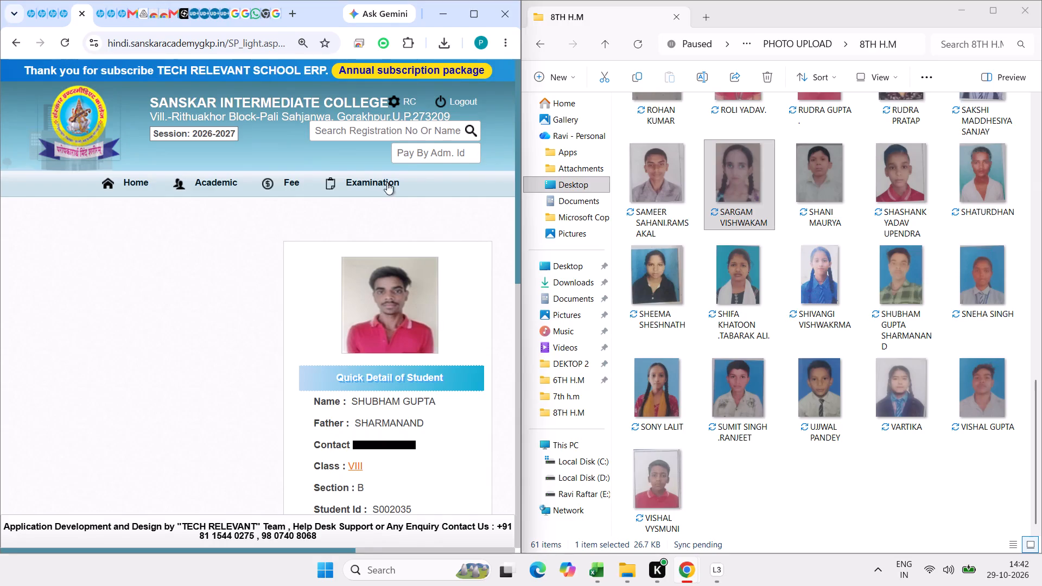
Search the student records for SNEHA and open the class VIII-B student's record to check the profile photo.
click(403, 131)
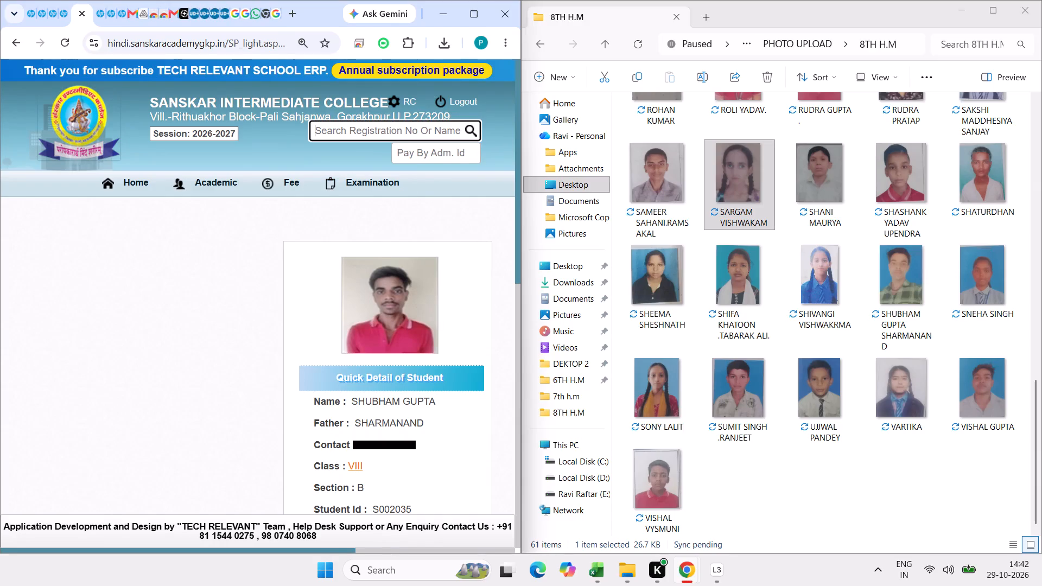
text(SNR=)
key(BackSpace)
key(BackSpace)
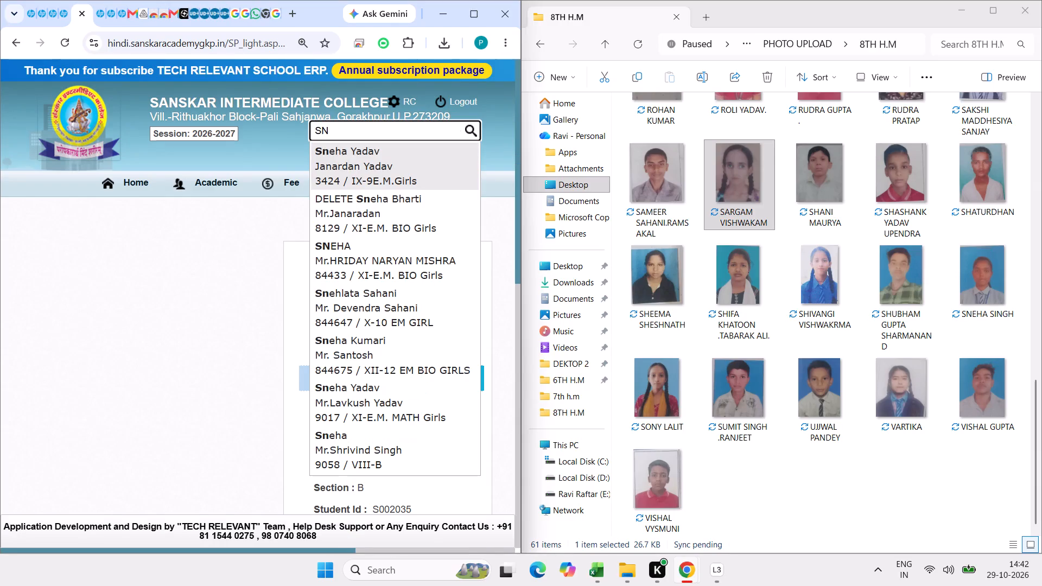
key(e)
key(h)
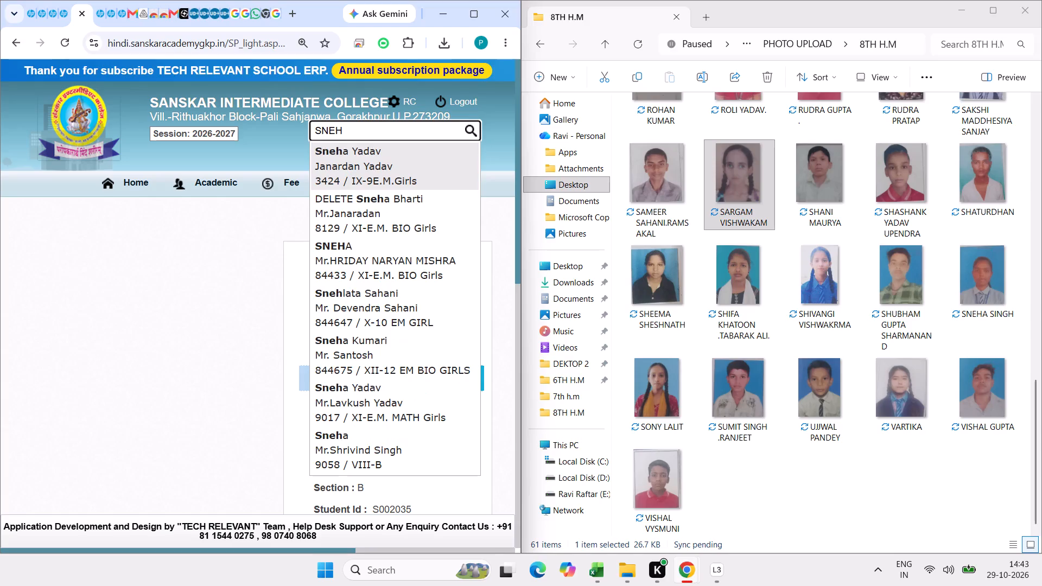
text(A)
key(space)
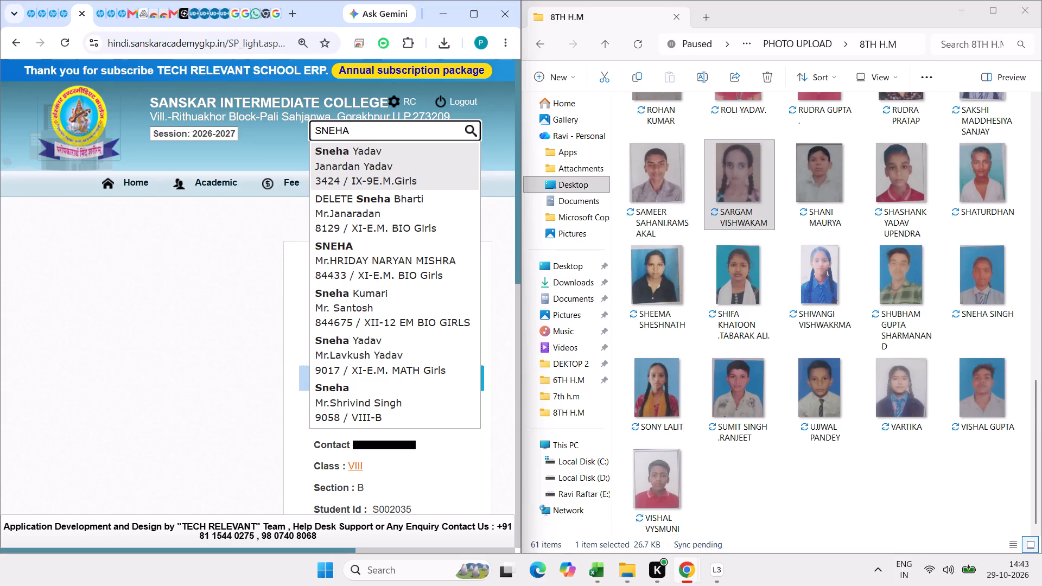
key(s)
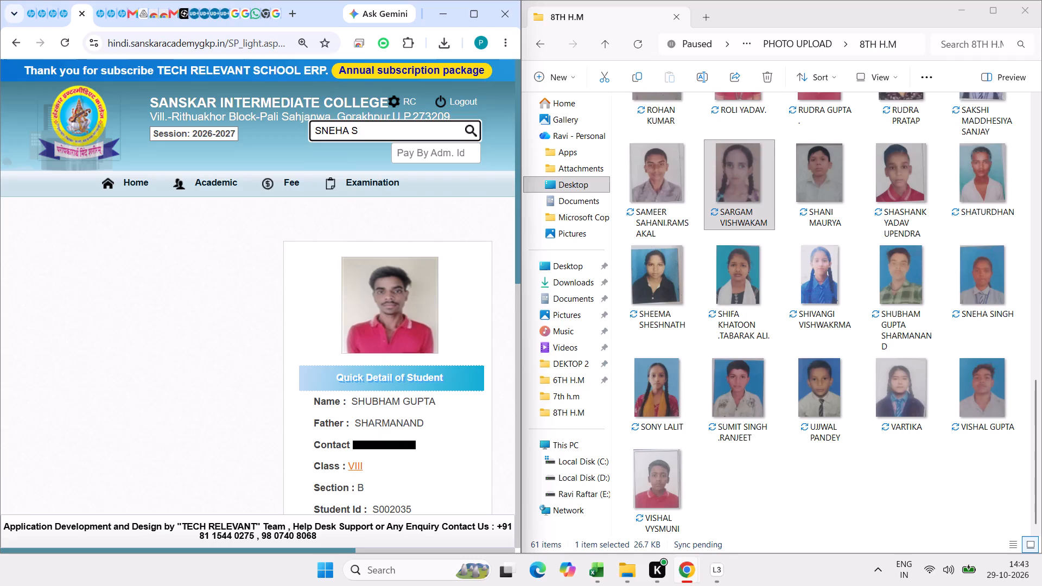
key(BackSpace)
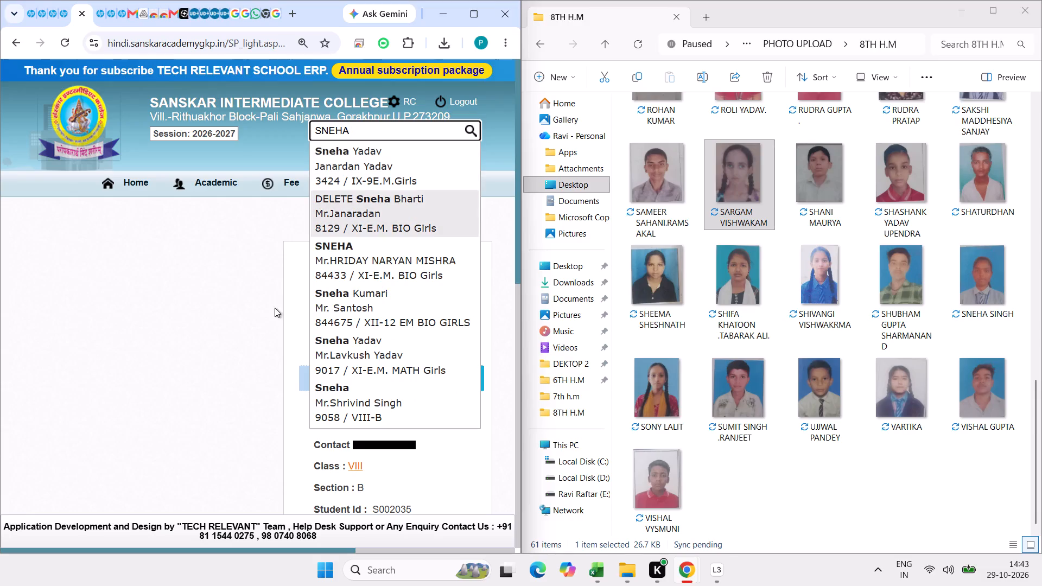
click(321, 401)
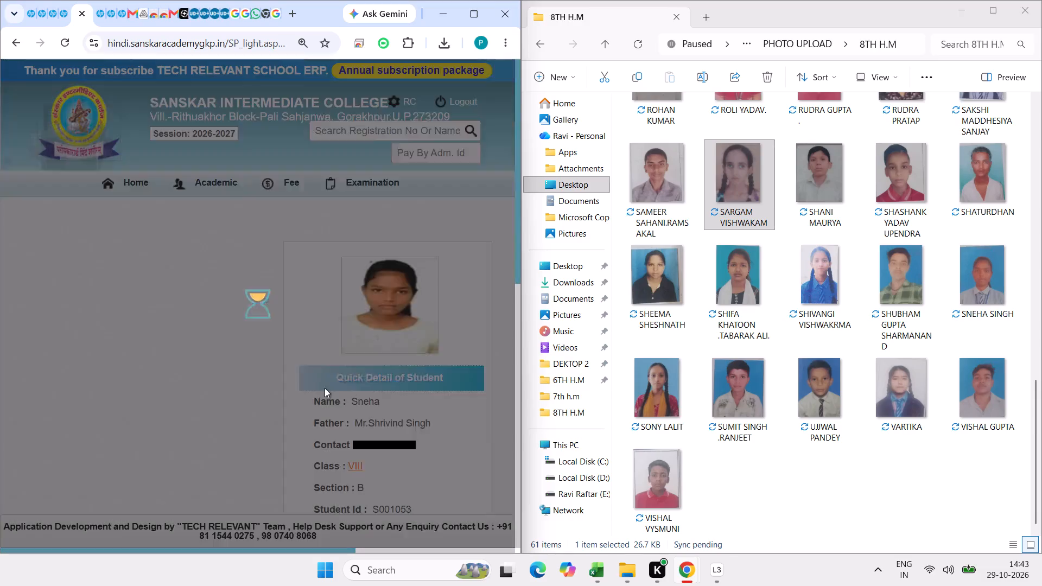
Open Sneha's student profile for editing.
scroll(325, 388, down, 2)
scroll(325, 388, up, 1)
scroll(325, 388, down, 5)
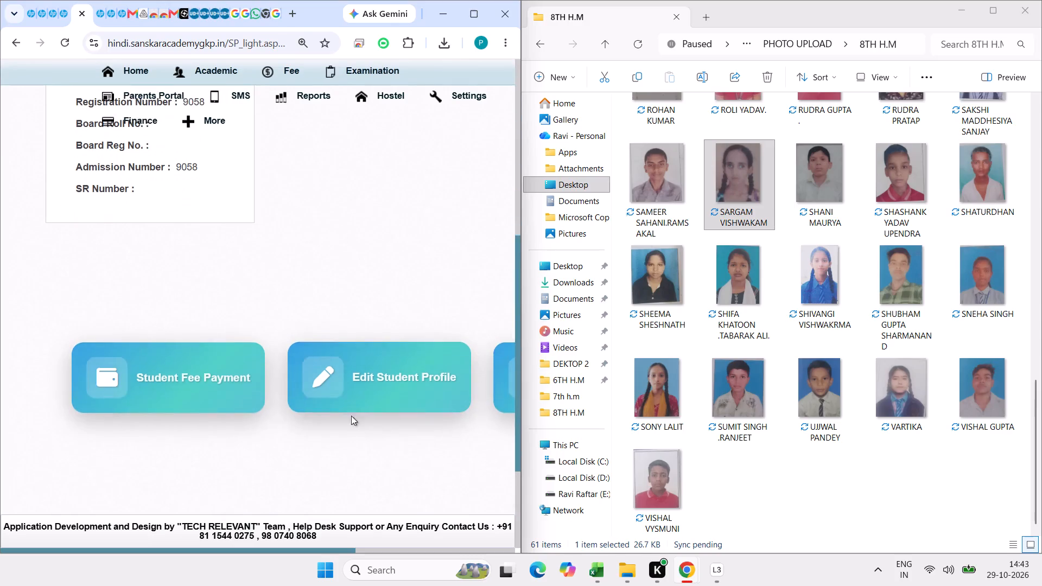
click(395, 343)
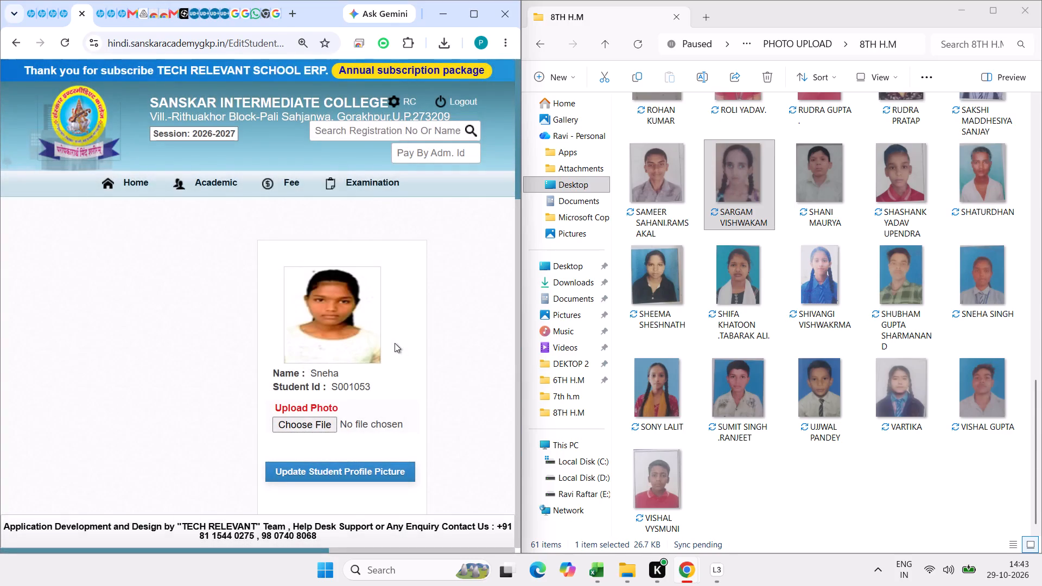
scroll(377, 356, down, 1)
click(297, 351)
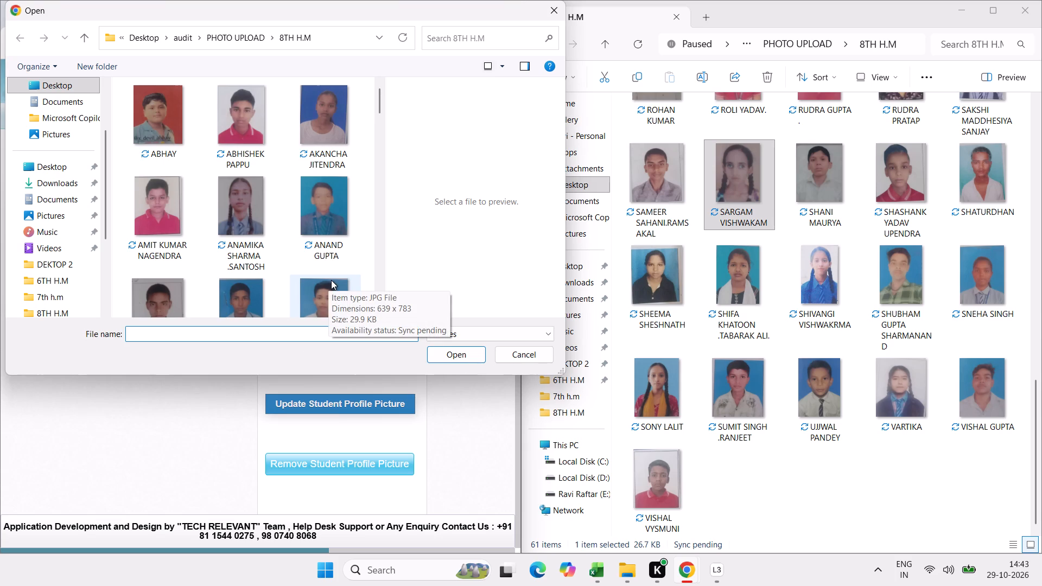
key(s)
text(NE)
key(Down)
key(Return)
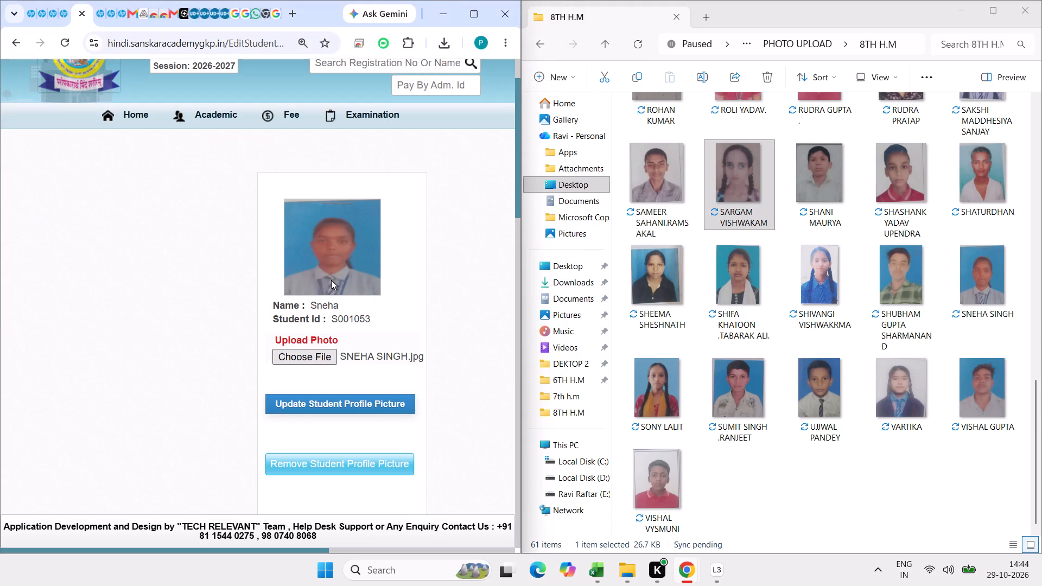
click(309, 396)
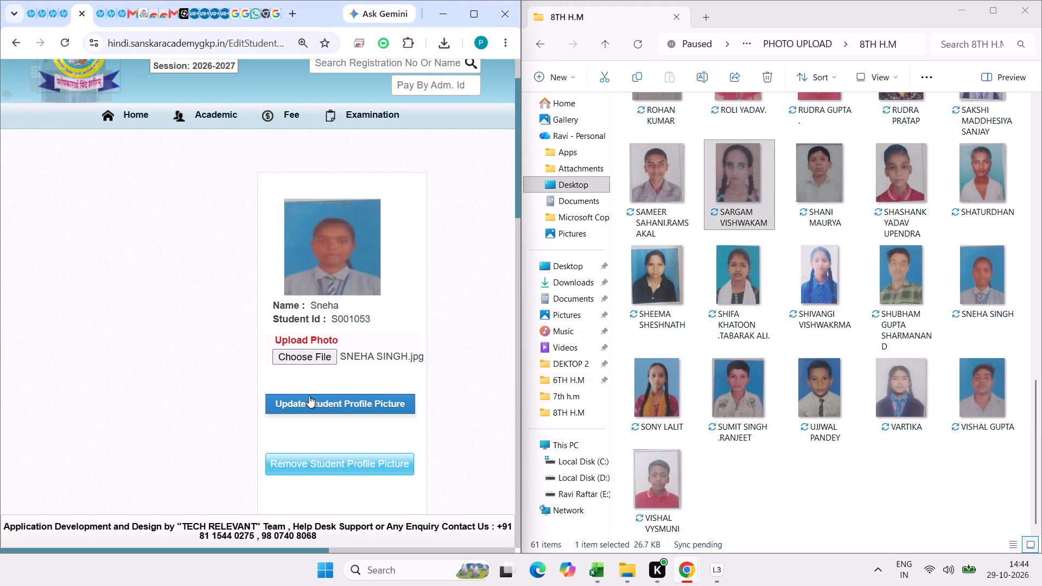
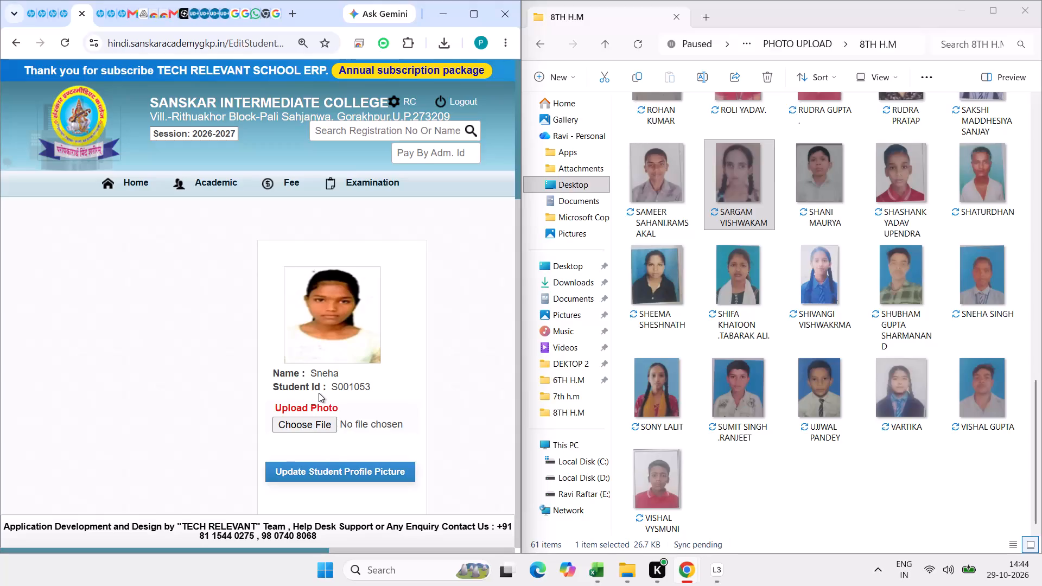
click(355, 132)
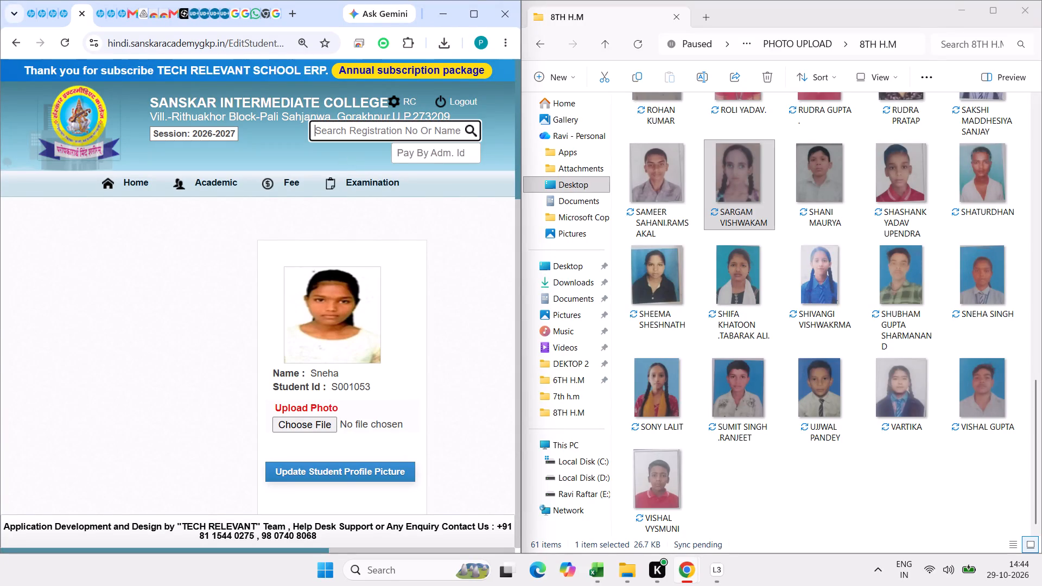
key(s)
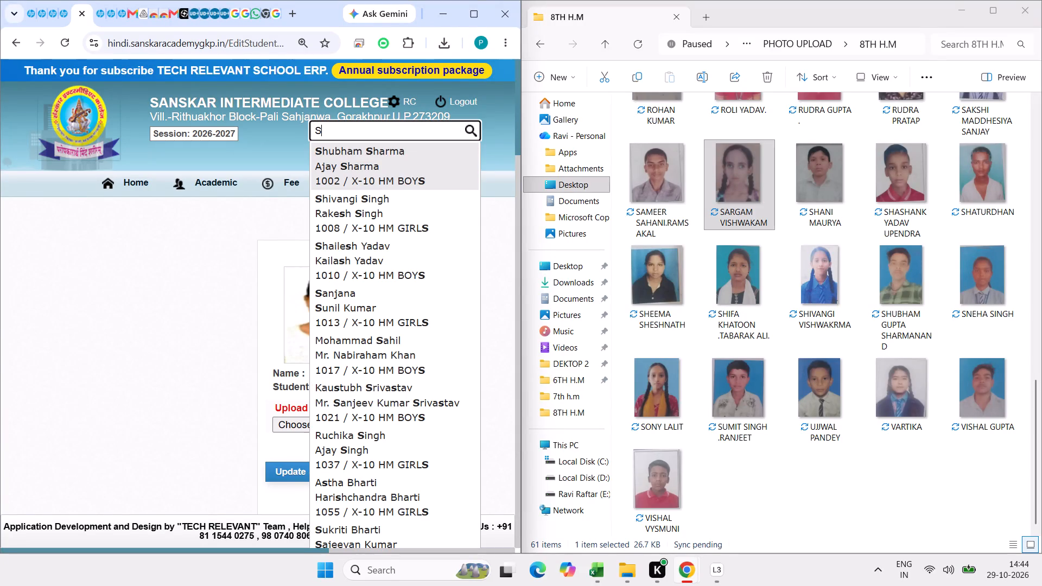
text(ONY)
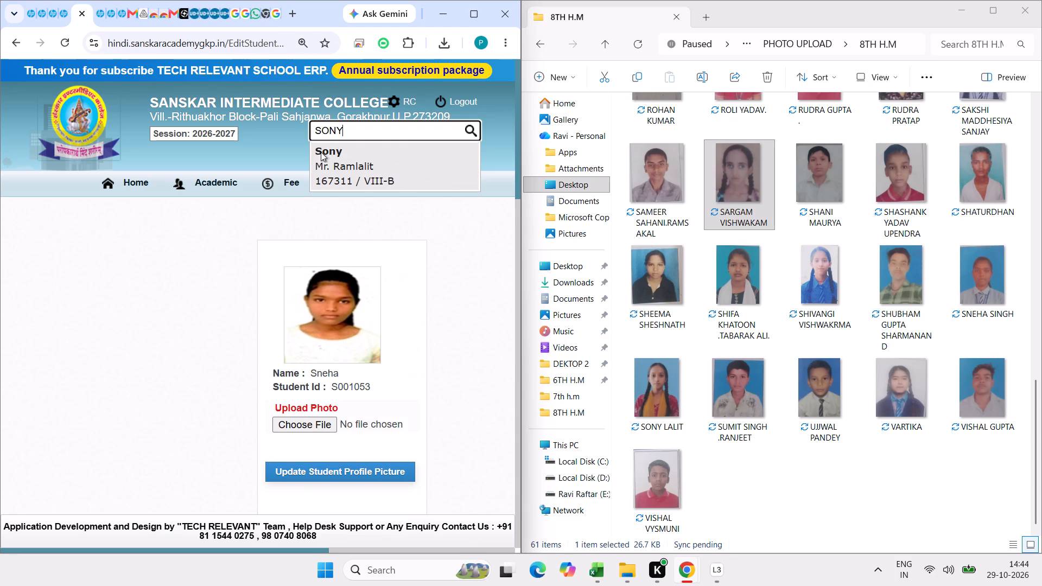
click(359, 176)
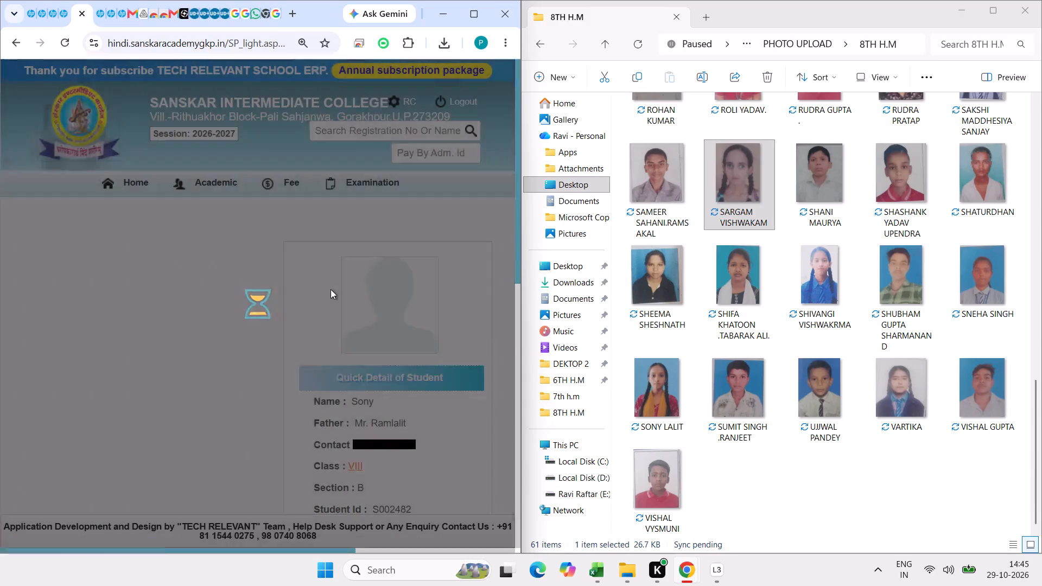
Open Sony's student profile for editing.
scroll(334, 361, down, 1)
scroll(335, 387, up, 1)
scroll(336, 393, down, 5)
scroll(338, 395, up, 1)
scroll(338, 396, down, 2)
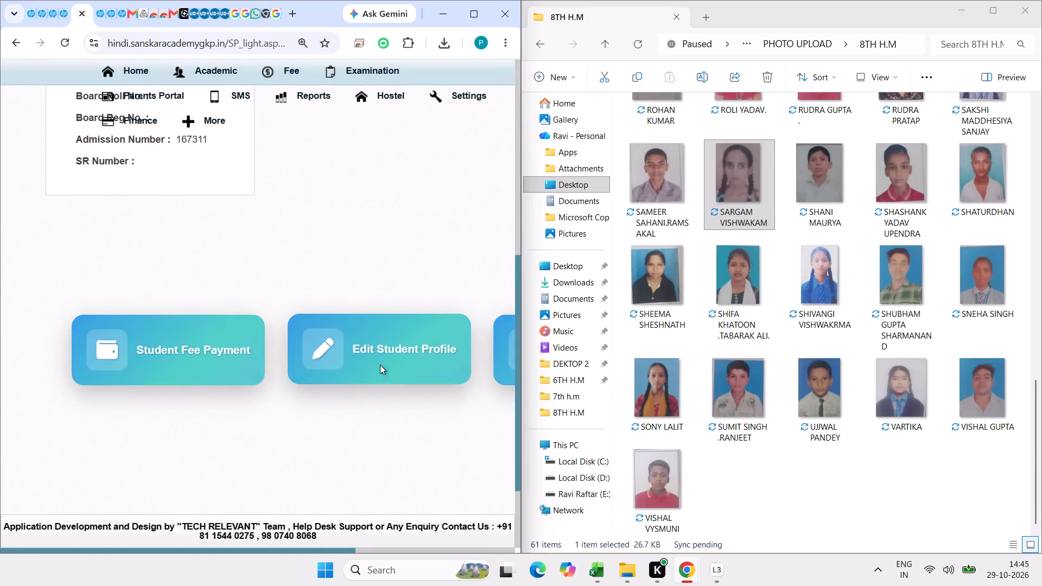
click(384, 345)
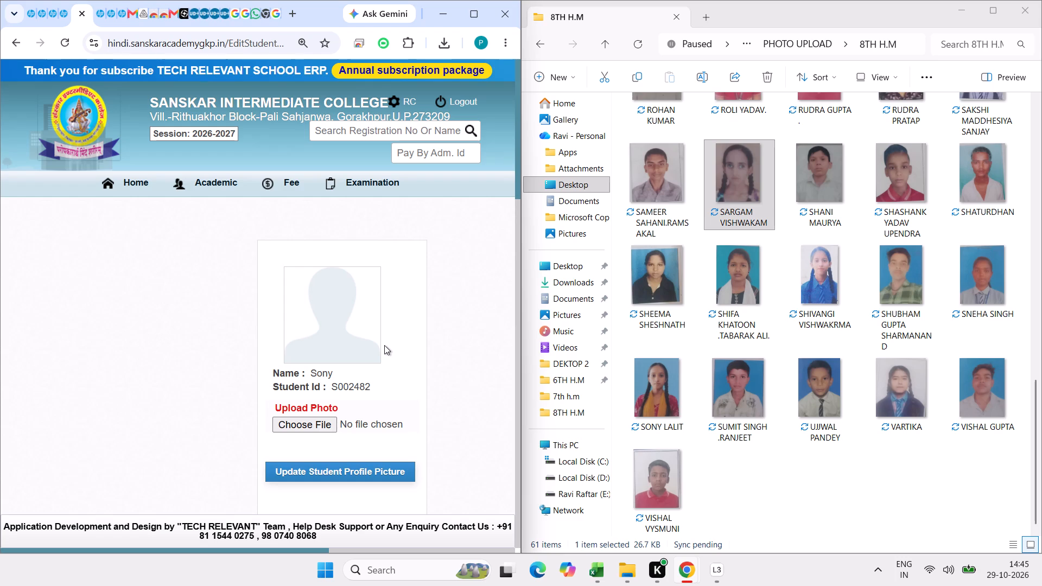
Choose Sony's photo from the 8TH H.M folder as the profile picture file to upload.
click(324, 432)
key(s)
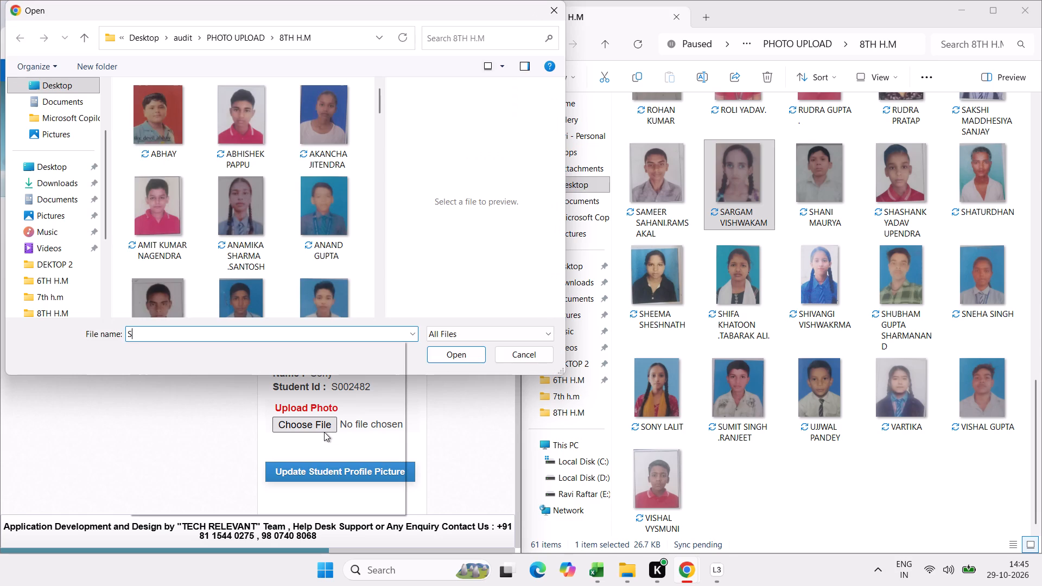
text(ON)
key(Down)
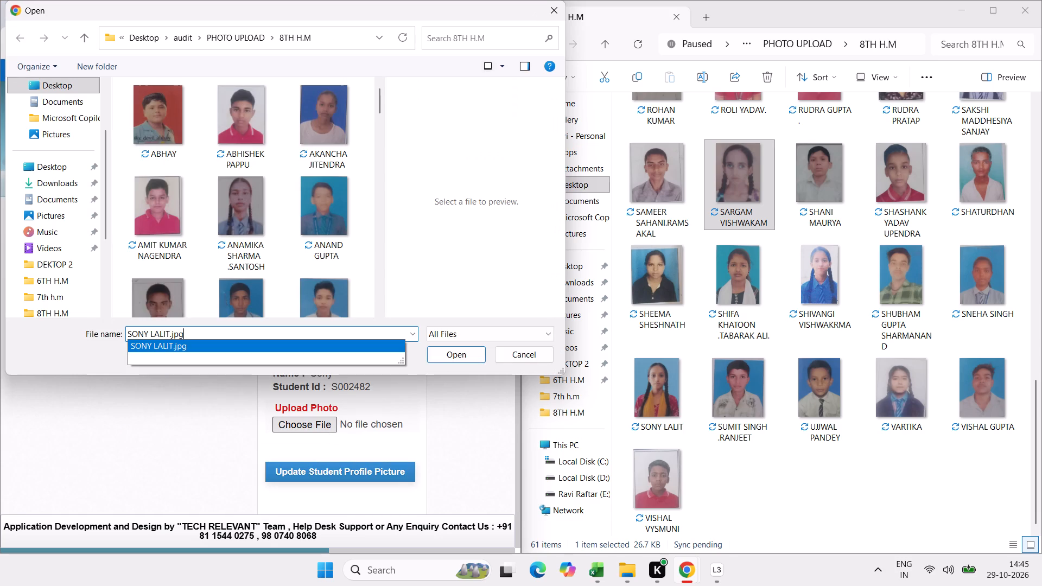
key(Return)
click(362, 474)
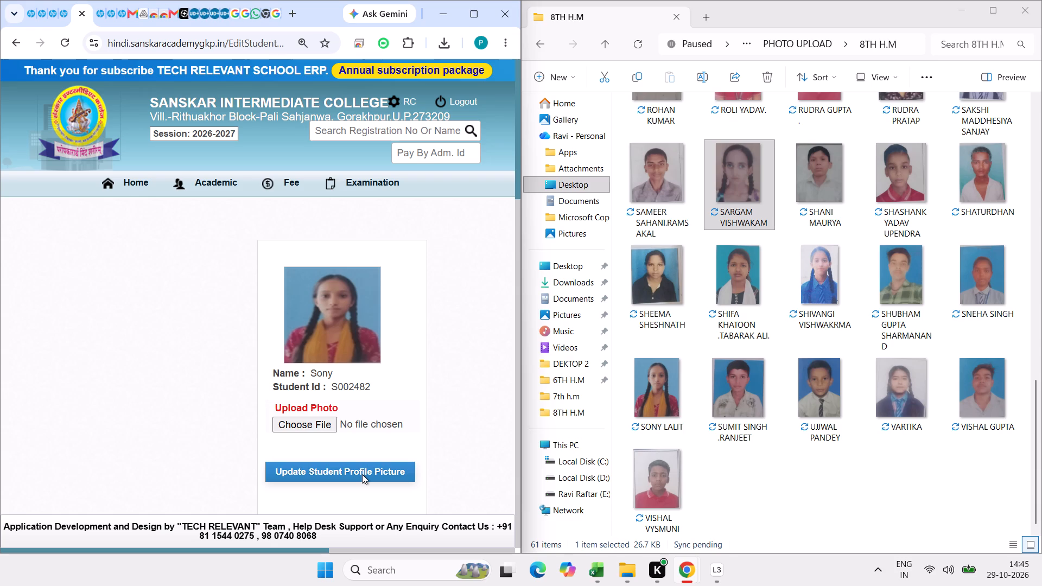
Save Sony's student details form, leaving the personal and contact fields as they are.
scroll(362, 474, down, 1)
scroll(361, 475, up, 1)
scroll(359, 475, down, 3)
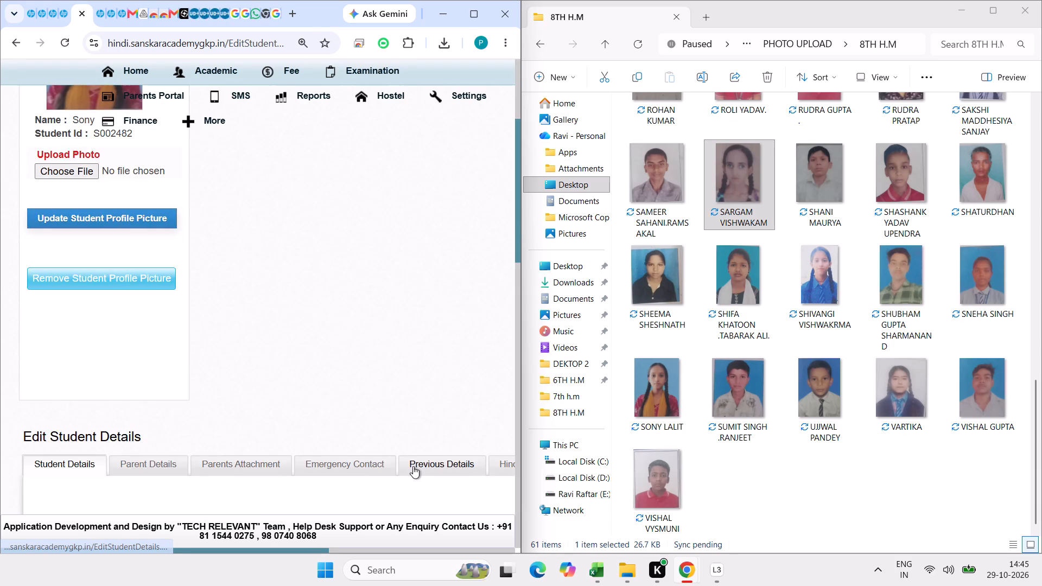
scroll(311, 422, down, 1)
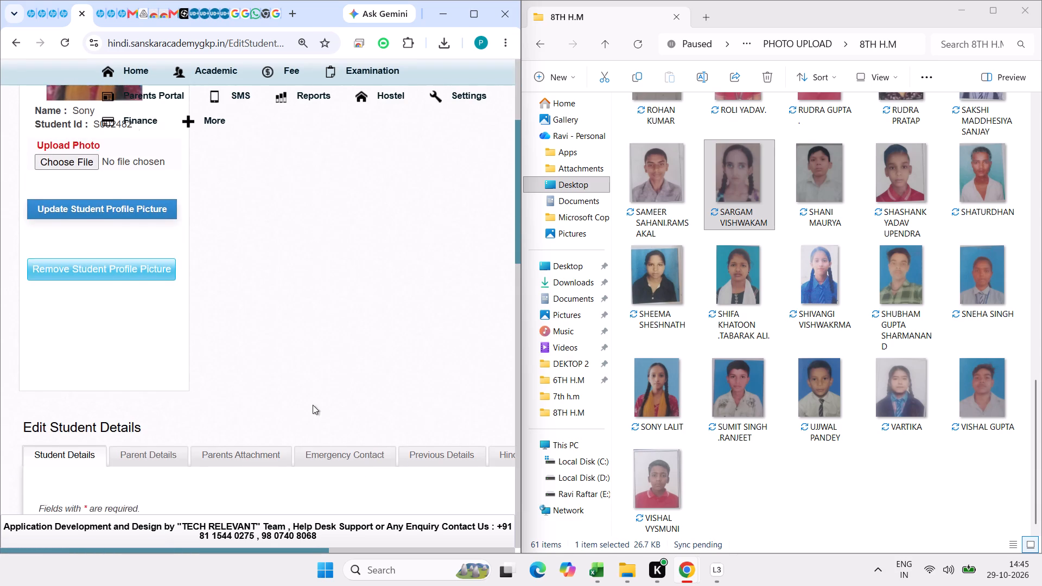
scroll(313, 405, down, 3)
scroll(293, 374, up, 1)
scroll(293, 376, down, 3)
scroll(289, 385, up, 1)
scroll(287, 387, down, 1)
scroll(207, 445, up, 1)
scroll(202, 449, down, 1)
scroll(192, 453, up, 1)
scroll(173, 457, down, 1)
scroll(173, 457, up, 1)
scroll(173, 457, down, 1)
scroll(173, 457, up, 1)
scroll(173, 457, down, 3)
scroll(176, 442, up, 1)
scroll(176, 442, down, 1)
scroll(176, 442, up, 1)
scroll(176, 442, down, 1)
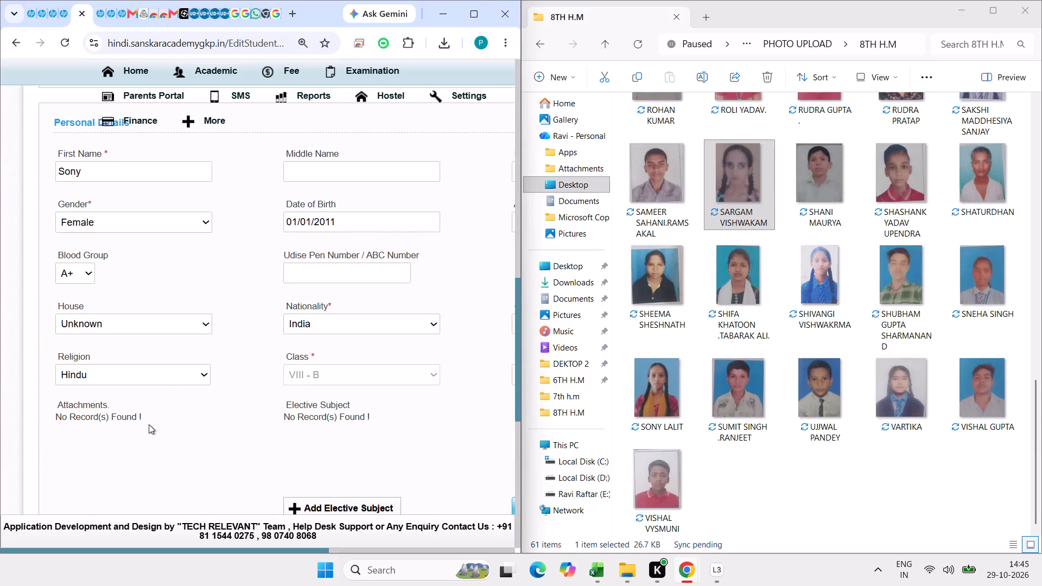
scroll(149, 424, up, 1)
scroll(151, 424, down, 3)
scroll(163, 438, up, 1)
scroll(163, 439, down, 3)
scroll(163, 445, up, 1)
scroll(163, 445, down, 1)
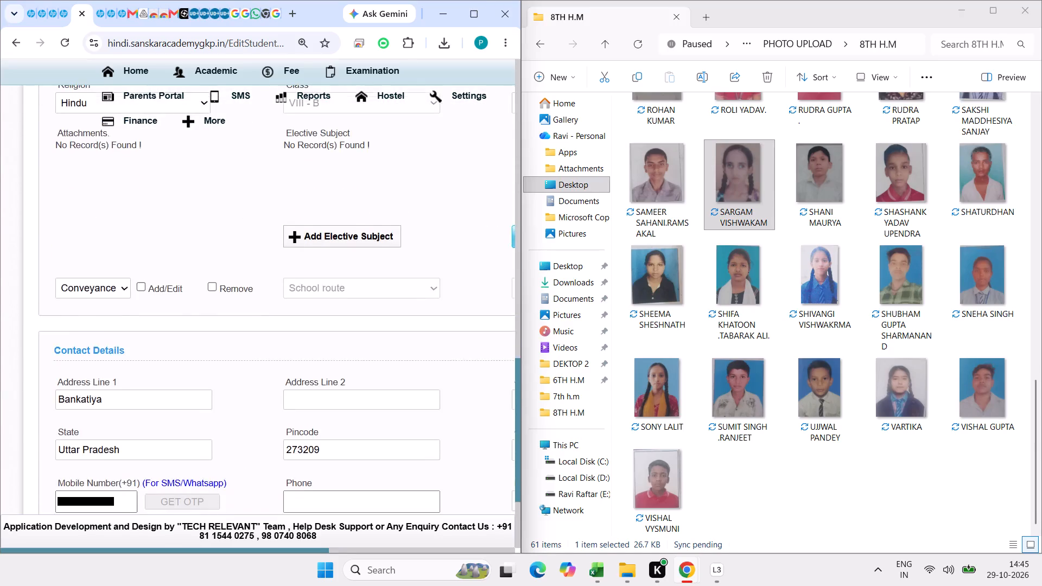
scroll(157, 463, up, 1)
scroll(156, 464, down, 1)
scroll(155, 466, up, 1)
scroll(155, 466, down, 3)
scroll(124, 490, up, 1)
scroll(123, 491, down, 1)
scroll(122, 491, up, 1)
scroll(121, 492, down, 1)
scroll(121, 492, up, 1)
scroll(127, 490, down, 1)
scroll(127, 490, up, 1)
scroll(127, 491, down, 1)
scroll(125, 492, up, 1)
scroll(123, 494, down, 1)
scroll(103, 494, up, 1)
scroll(100, 494, down, 3)
scroll(96, 494, up, 1)
scroll(89, 491, down, 1)
scroll(88, 491, up, 1)
scroll(86, 491, down, 1)
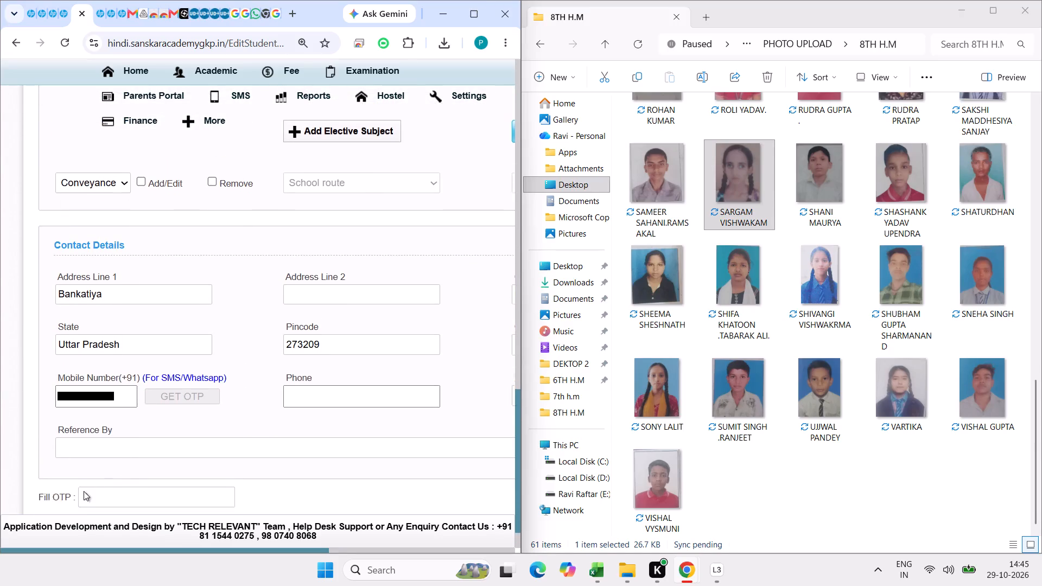
click(78, 483)
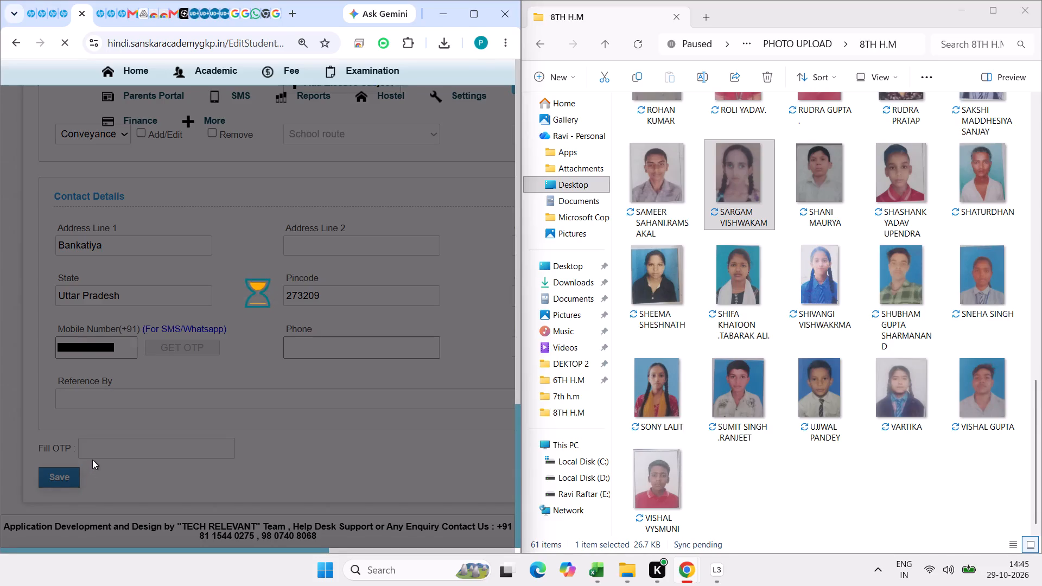
Start a new search of the student records by registration number or name.
scroll(243, 161, up, 1)
scroll(243, 160, down, 1)
scroll(243, 160, up, 4)
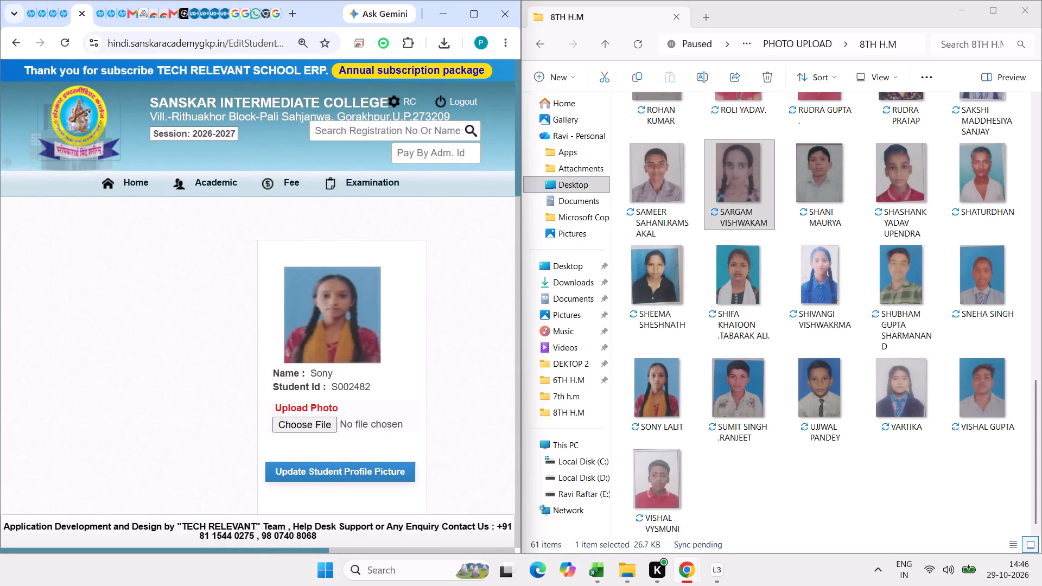
click(381, 129)
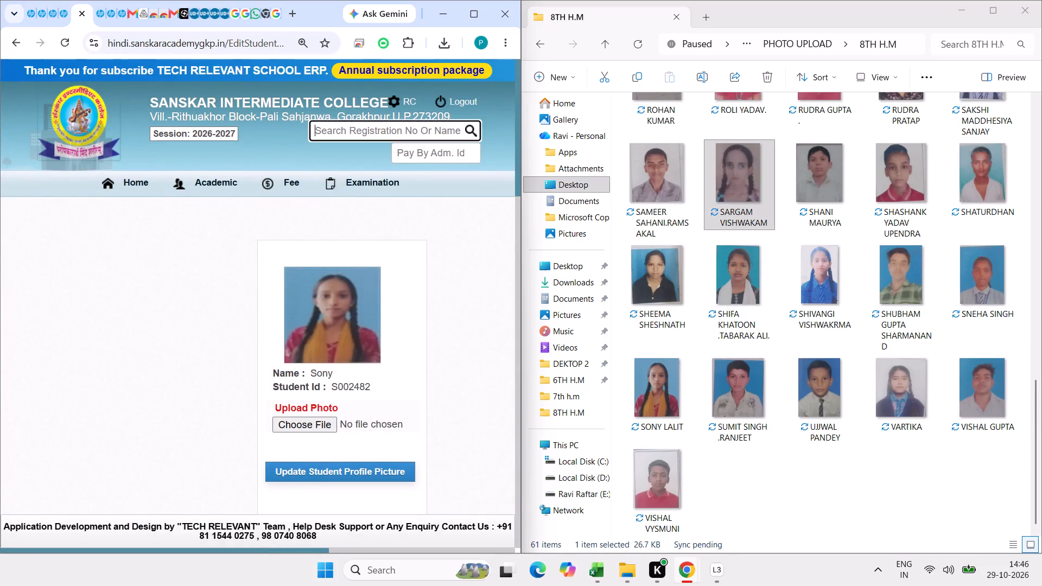
scroll(381, 129, up, 1)
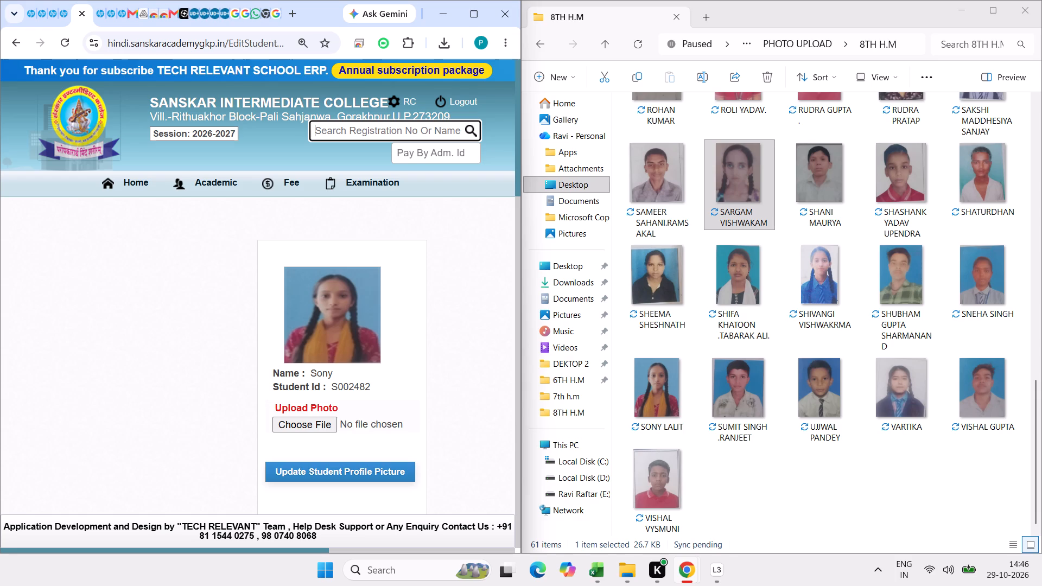
scroll(381, 129, up, 2)
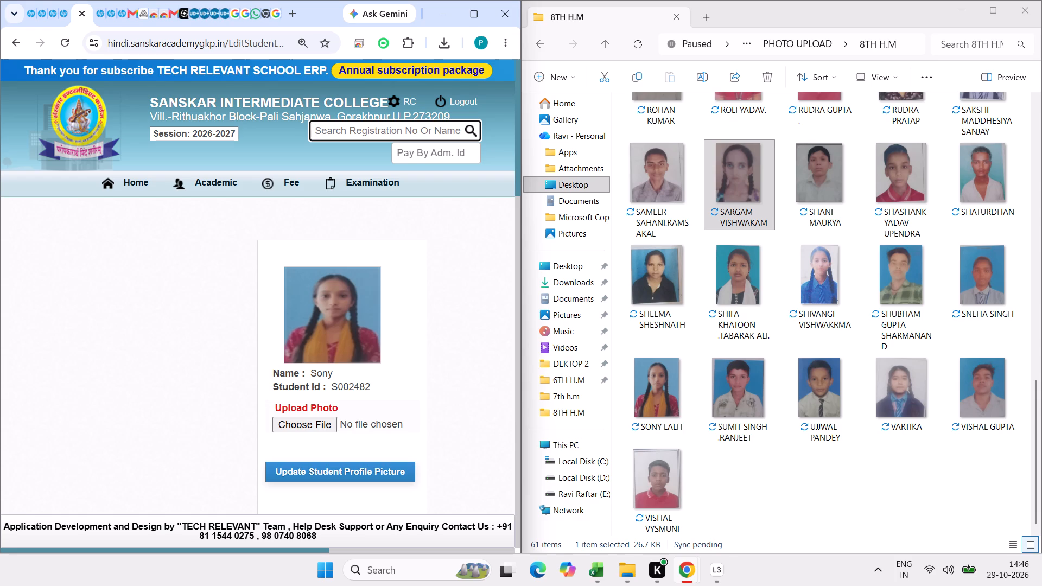
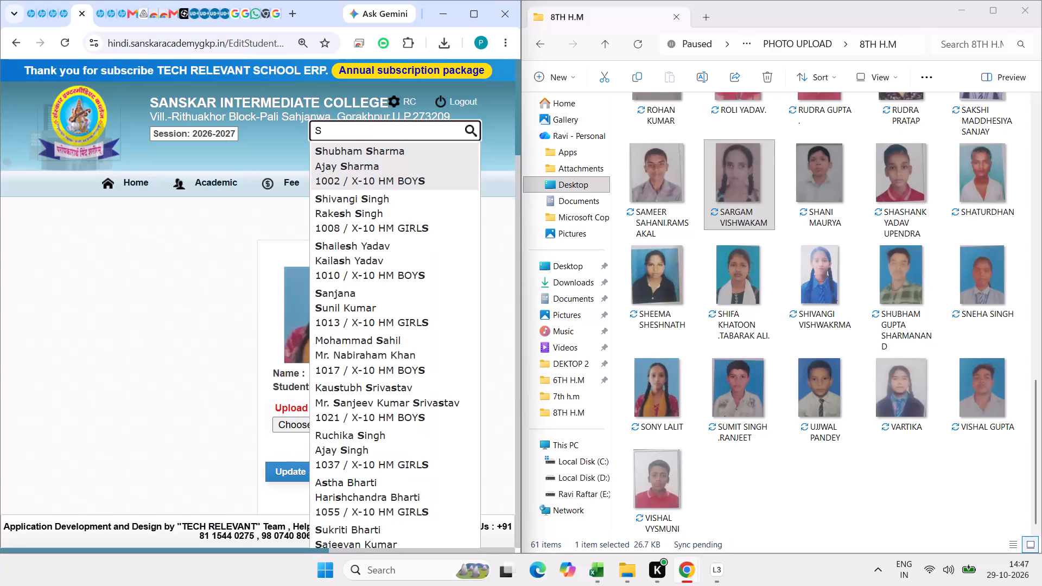
Search the student records for SUMIT and open the class VIII-B match to check the profile photo.
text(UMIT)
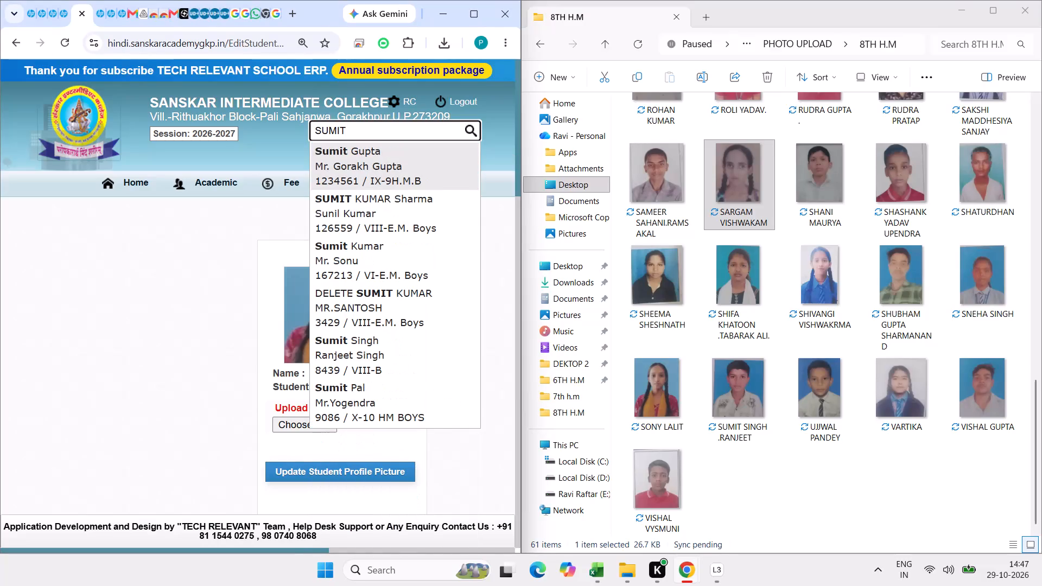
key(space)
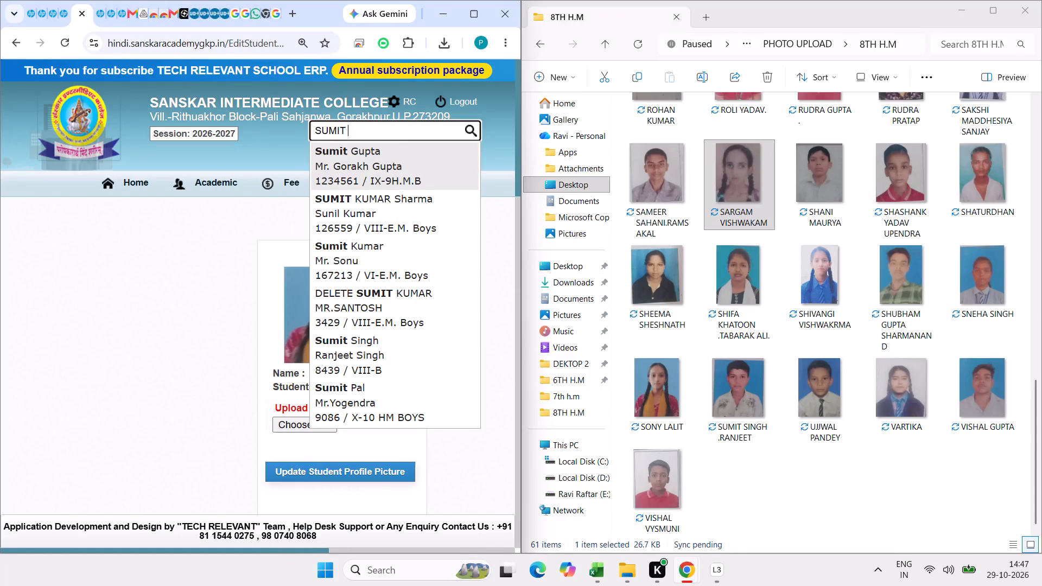
click(357, 358)
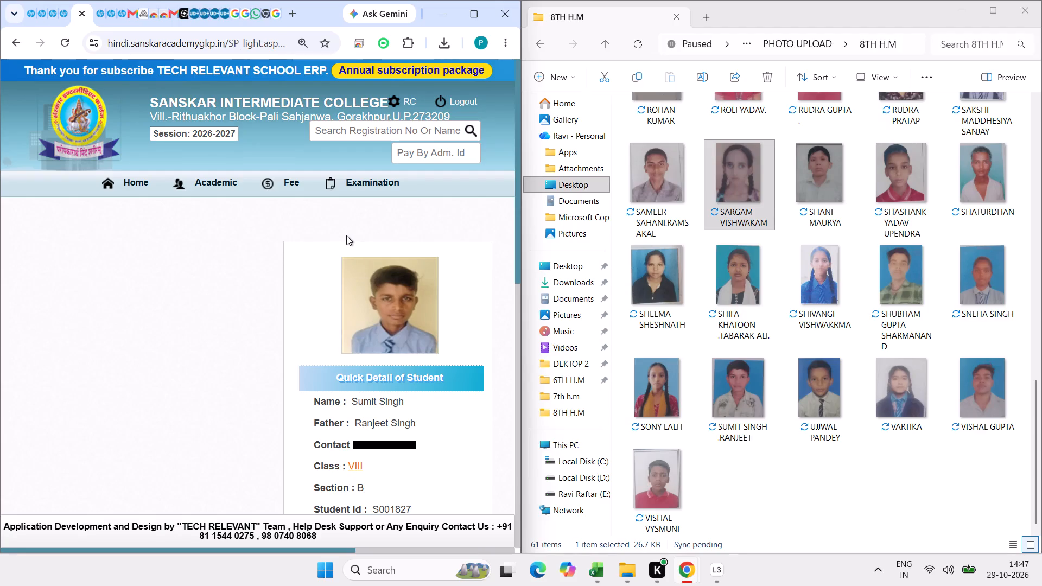
scroll(346, 232, up, 1)
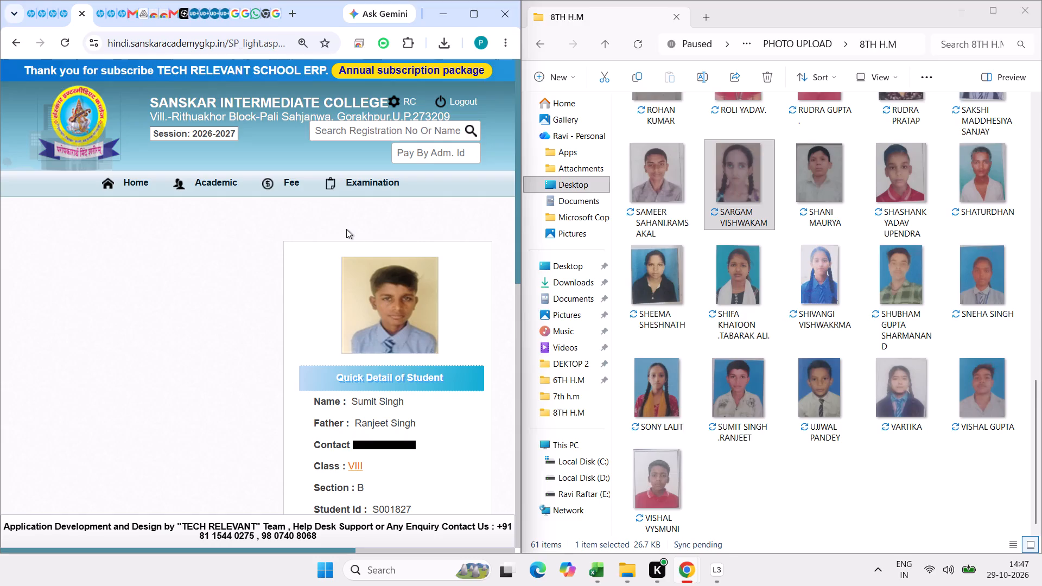
Switch to the Sanskar Academy ERP in a maximized window and open its Collect Fee Student page.
click(109, 6)
scroll(221, 205, up, 1)
scroll(228, 210, down, 1)
scroll(240, 216, up, 1)
scroll(242, 216, down, 1)
scroll(262, 217, up, 3)
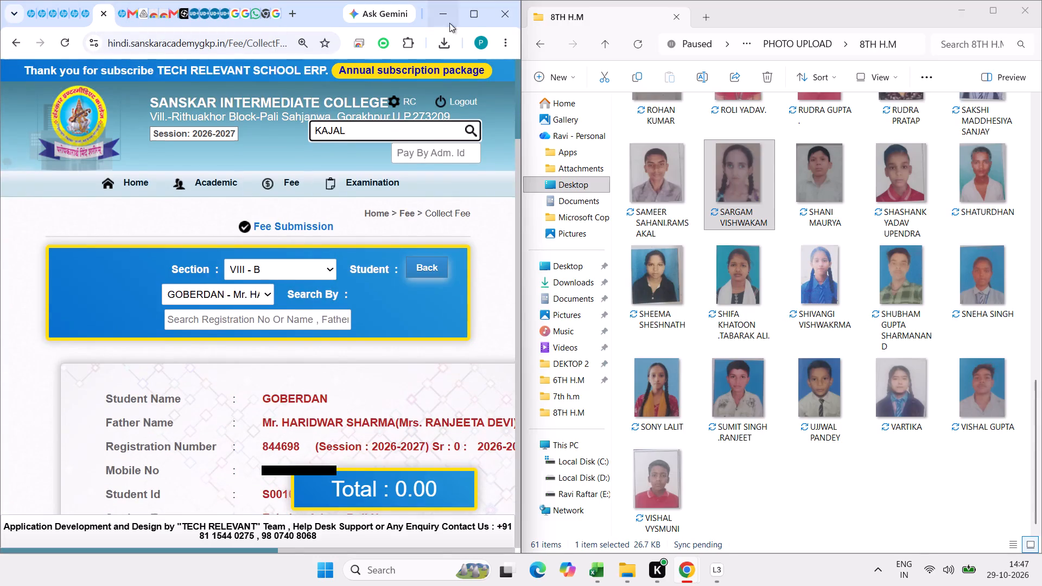
click(461, 16)
click(279, 6)
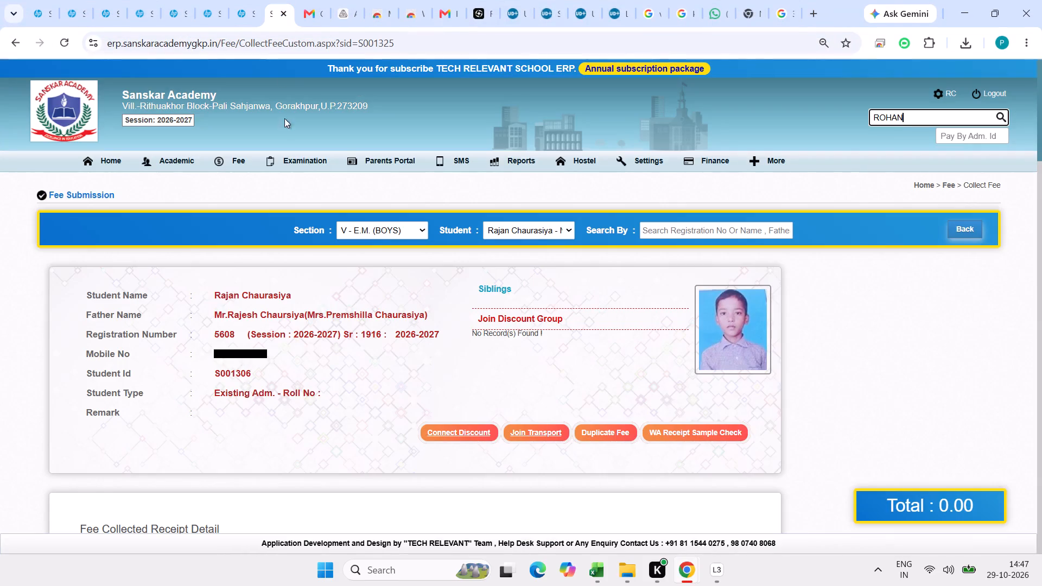
click(223, 157)
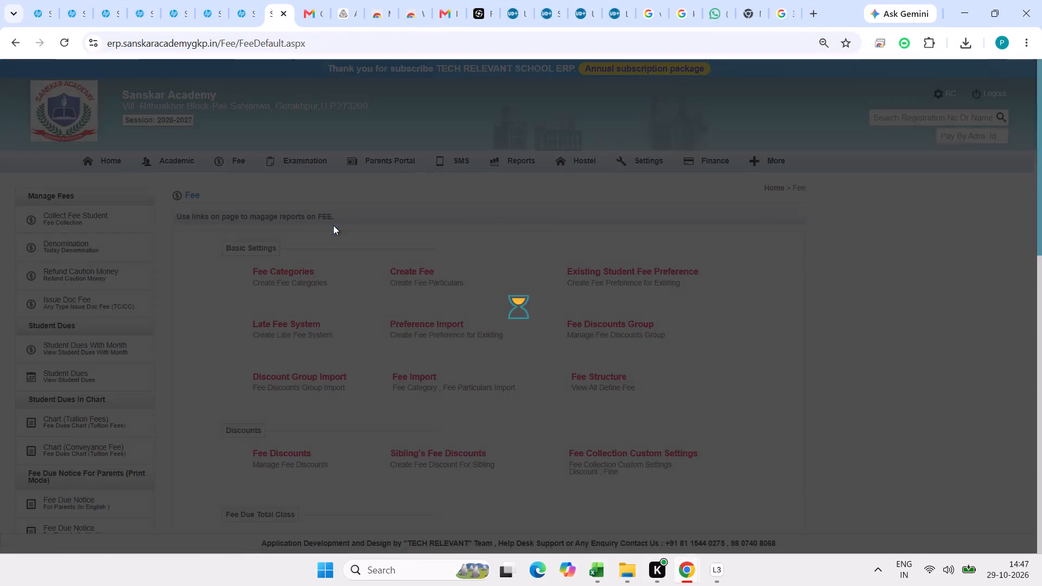
click(101, 213)
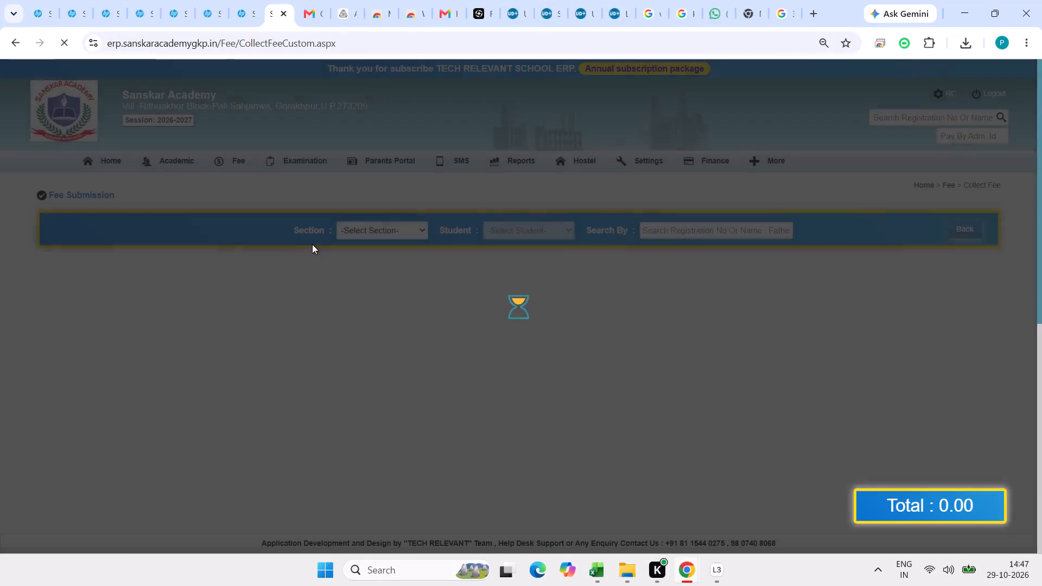
Choose section V - Boys(CBSE) and select the third student named Ansh for fee submission.
click(370, 229)
scroll(398, 529, down, 1)
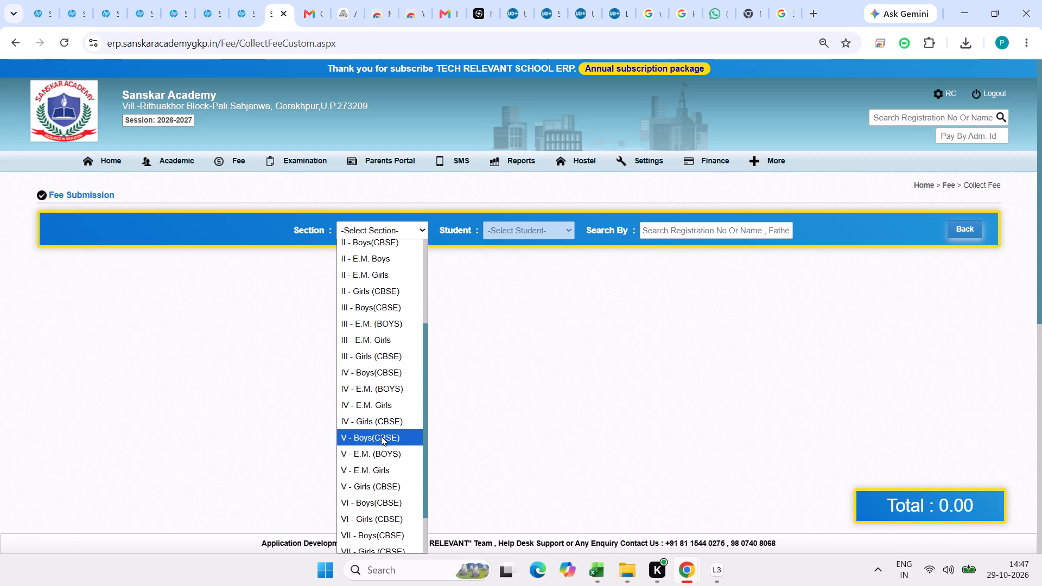
click(381, 436)
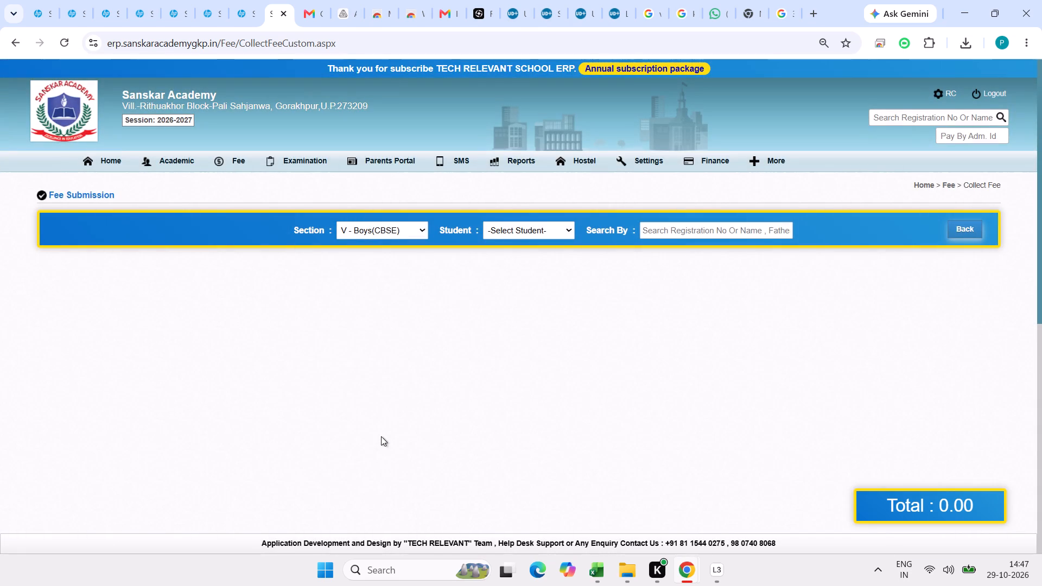
click(507, 240)
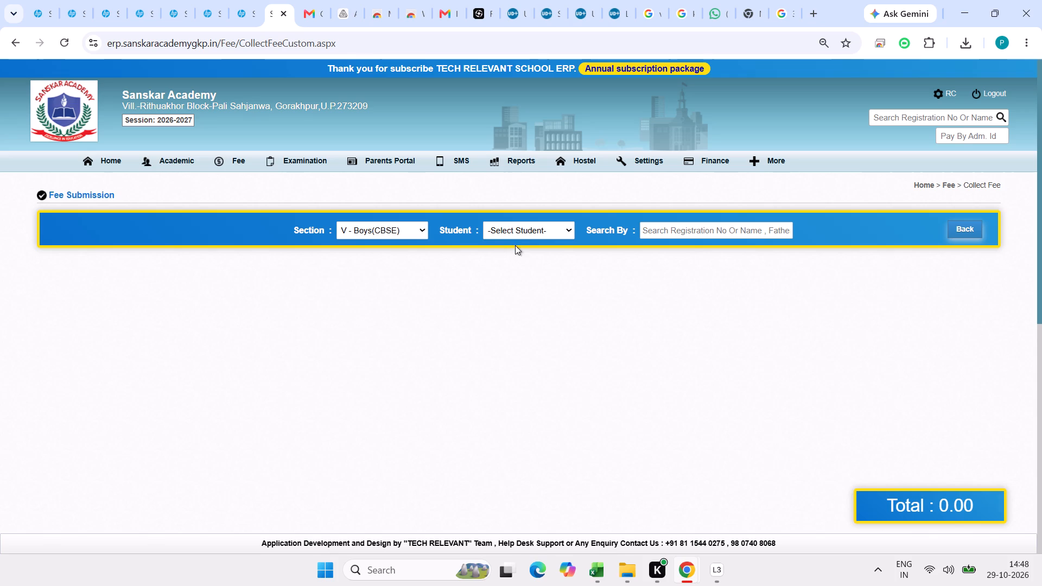
click(518, 227)
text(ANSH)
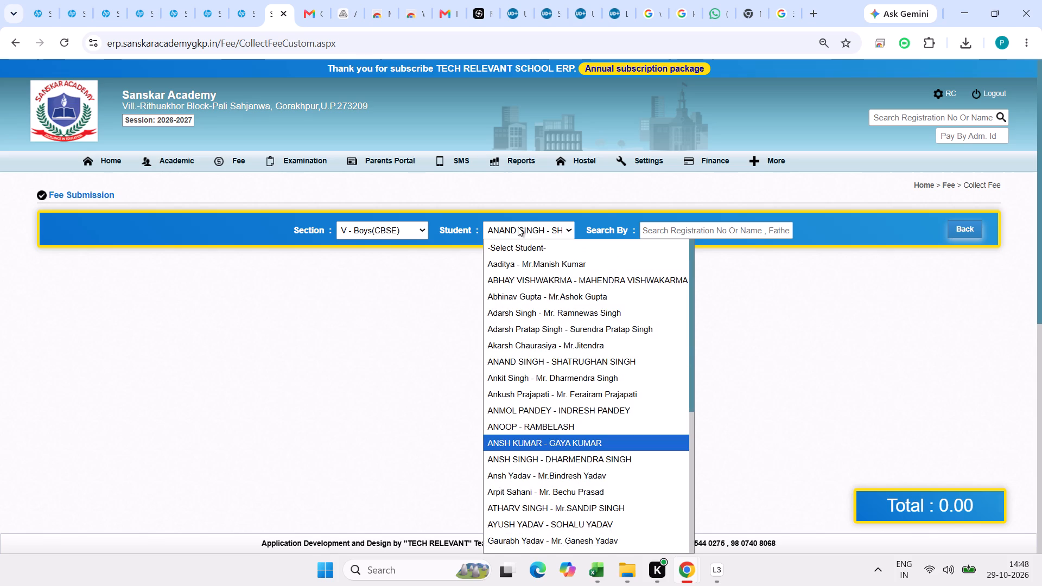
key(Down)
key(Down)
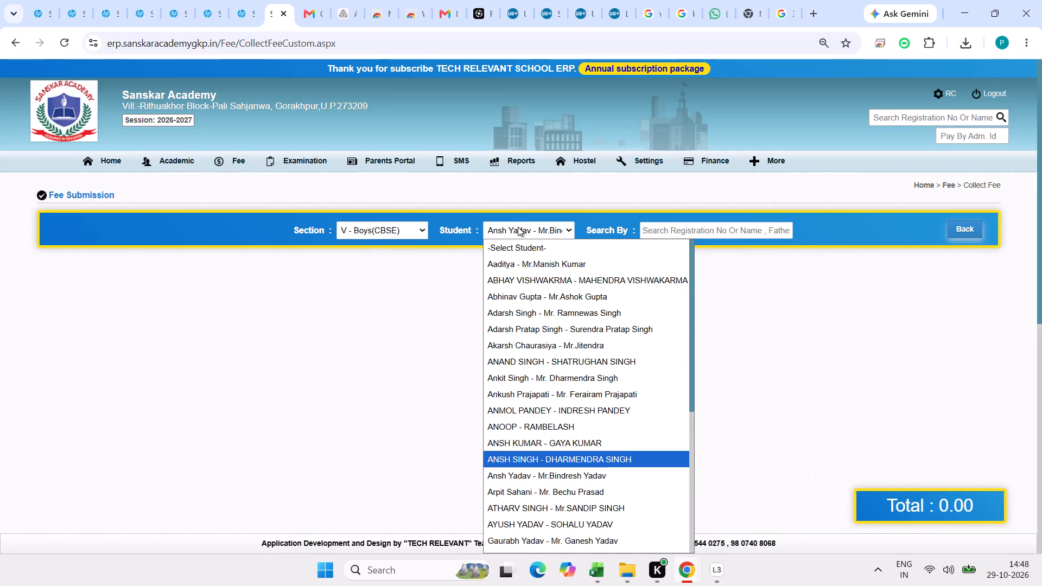
Search the academy's student records for ANSH and look through the matching students, their fathers' names and their classes.
click(889, 115)
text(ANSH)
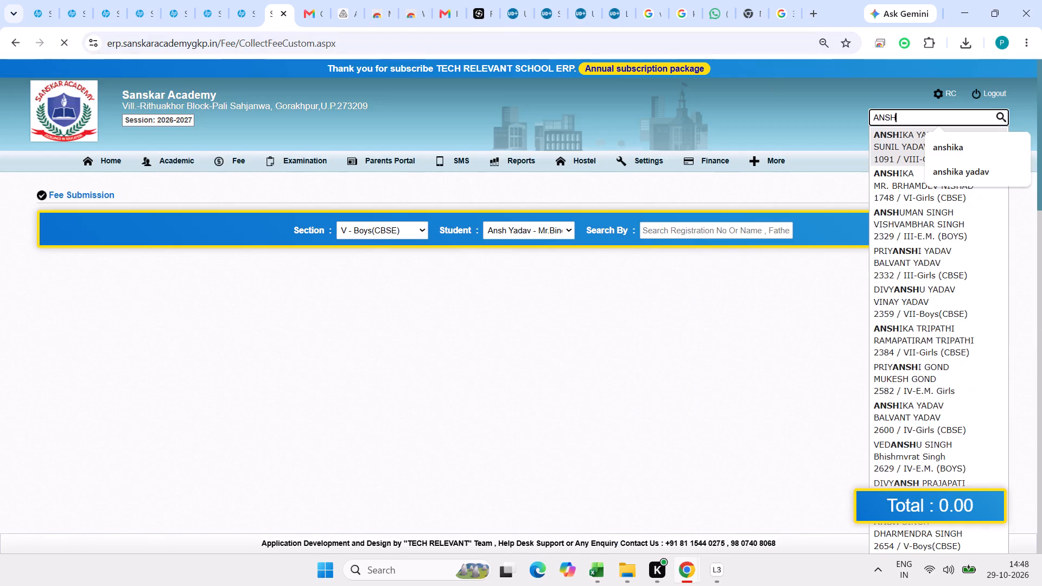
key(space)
double_click(899, 116)
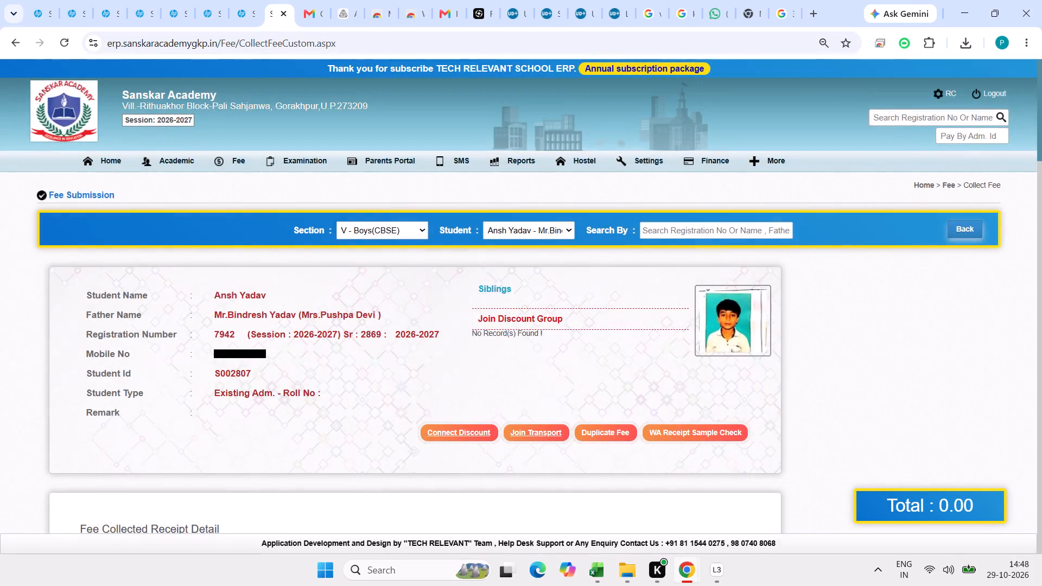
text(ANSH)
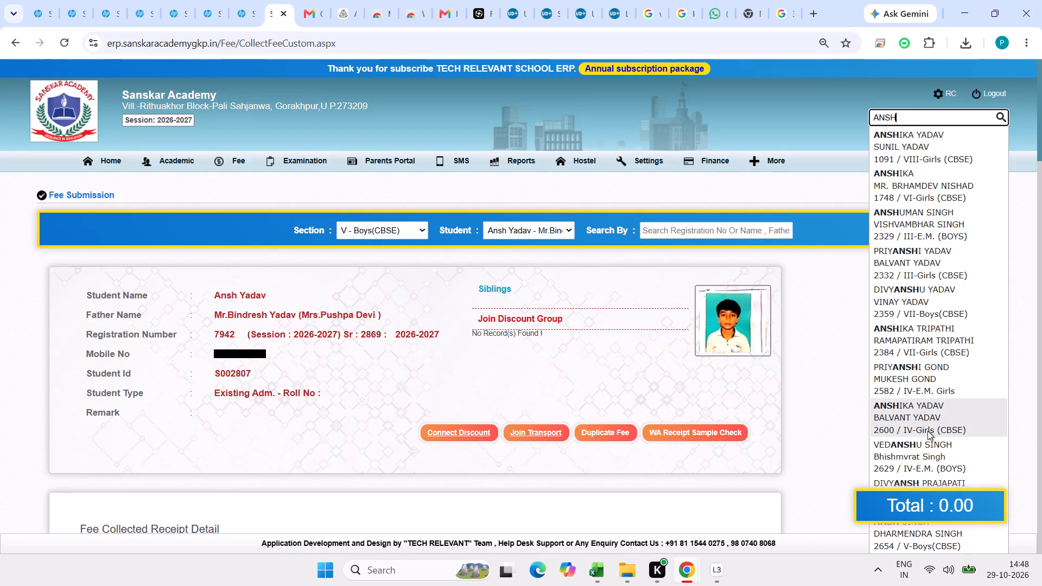
scroll(927, 431, down, 2)
scroll(927, 412, up, 1)
scroll(927, 410, down, 1)
scroll(927, 410, up, 1)
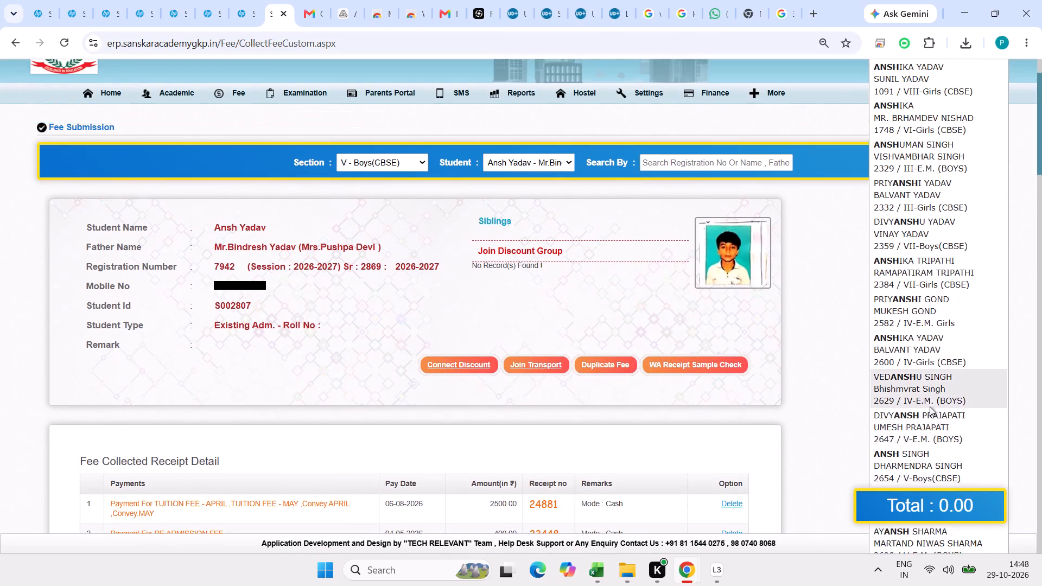
scroll(930, 404, down, 1)
scroll(930, 403, up, 1)
scroll(926, 397, down, 1)
scroll(923, 396, up, 1)
scroll(920, 394, down, 5)
scroll(920, 389, up, 1)
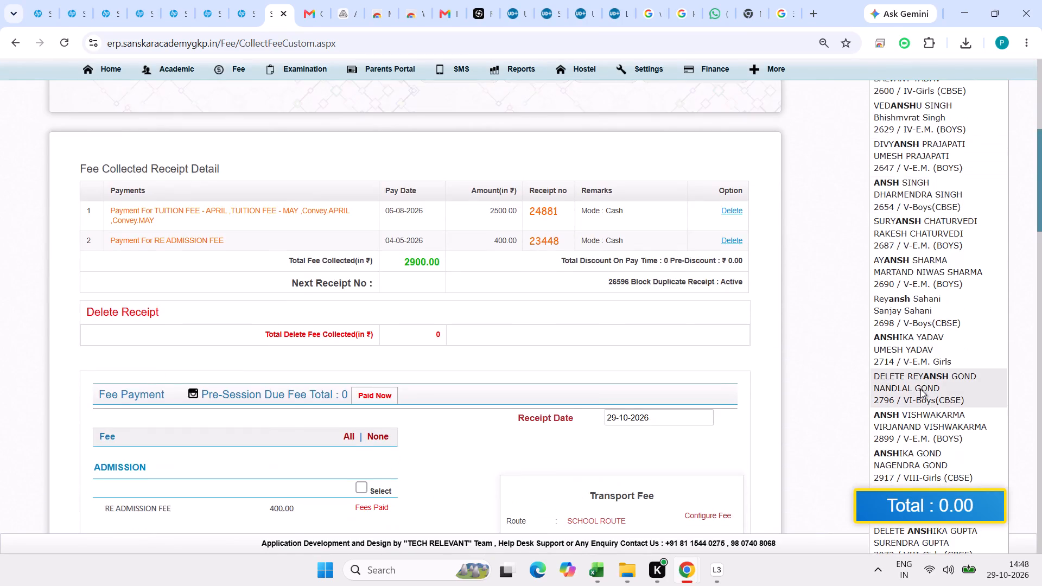
scroll(920, 392, down, 3)
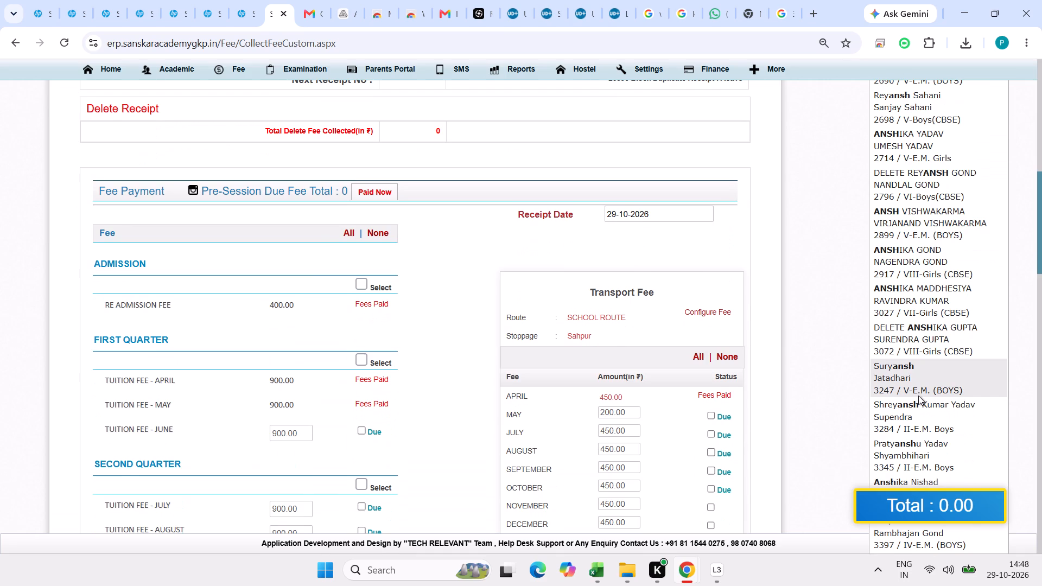
scroll(918, 396, down, 4)
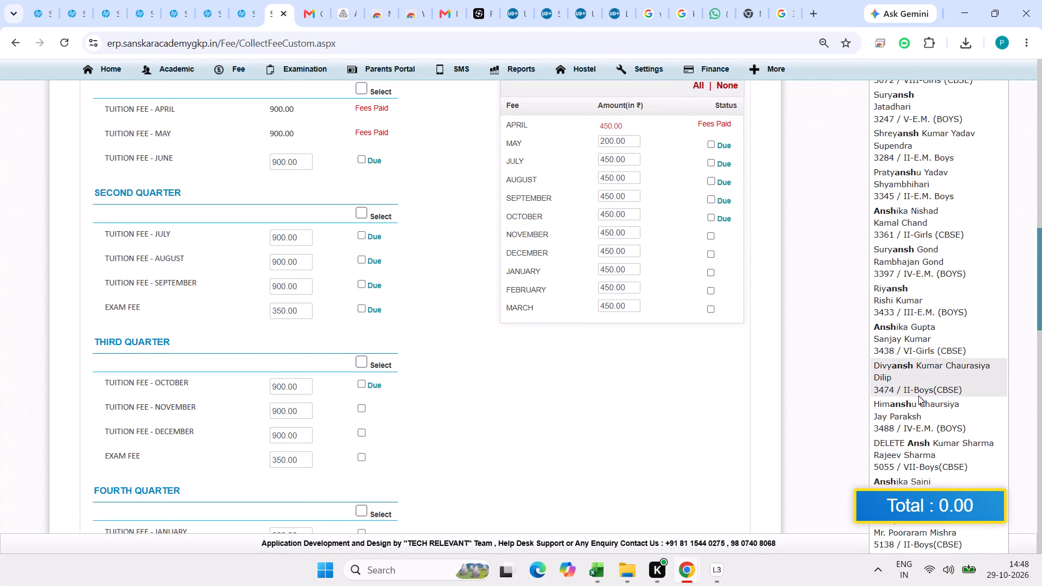
scroll(918, 396, down, 2)
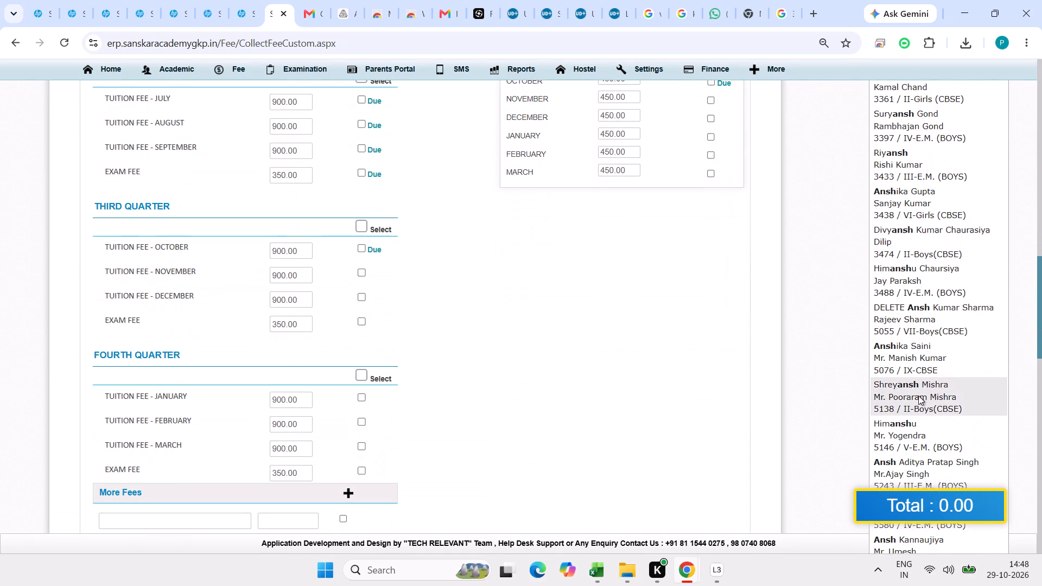
scroll(918, 396, down, 1)
scroll(918, 396, up, 1)
scroll(918, 396, down, 5)
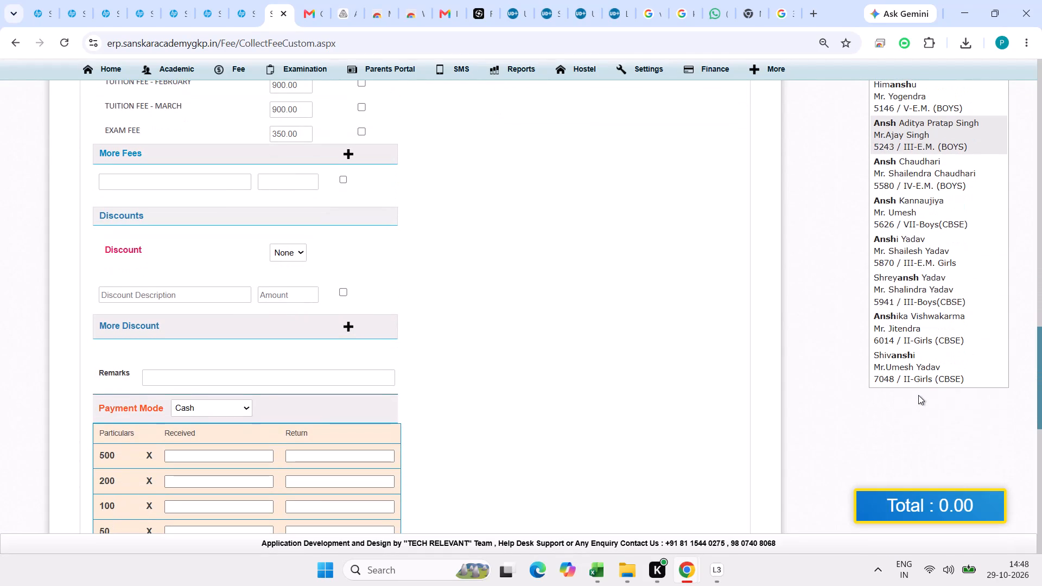
scroll(919, 381, up, 1)
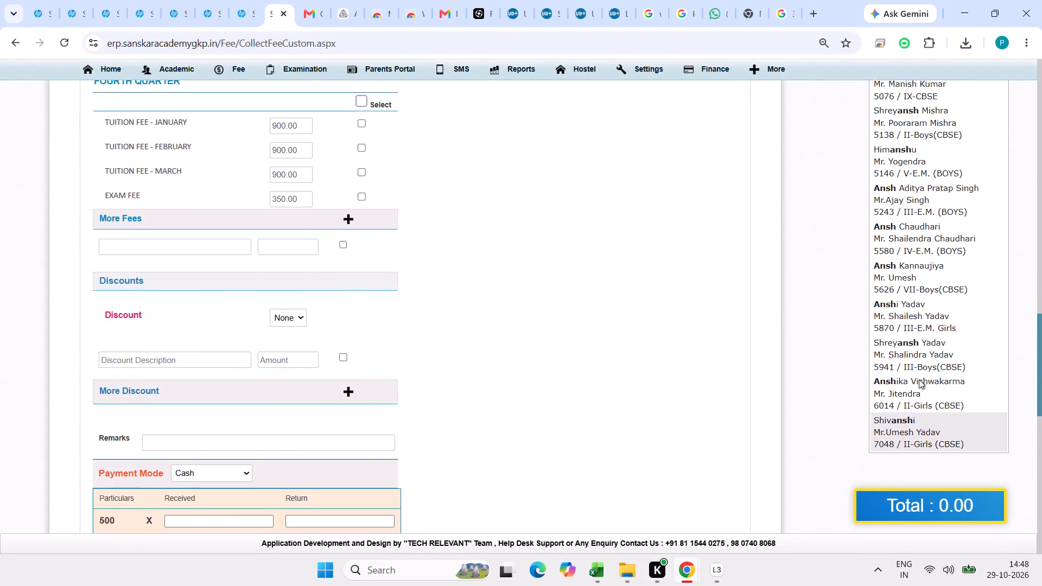
scroll(919, 379, up, 4)
scroll(924, 374, down, 1)
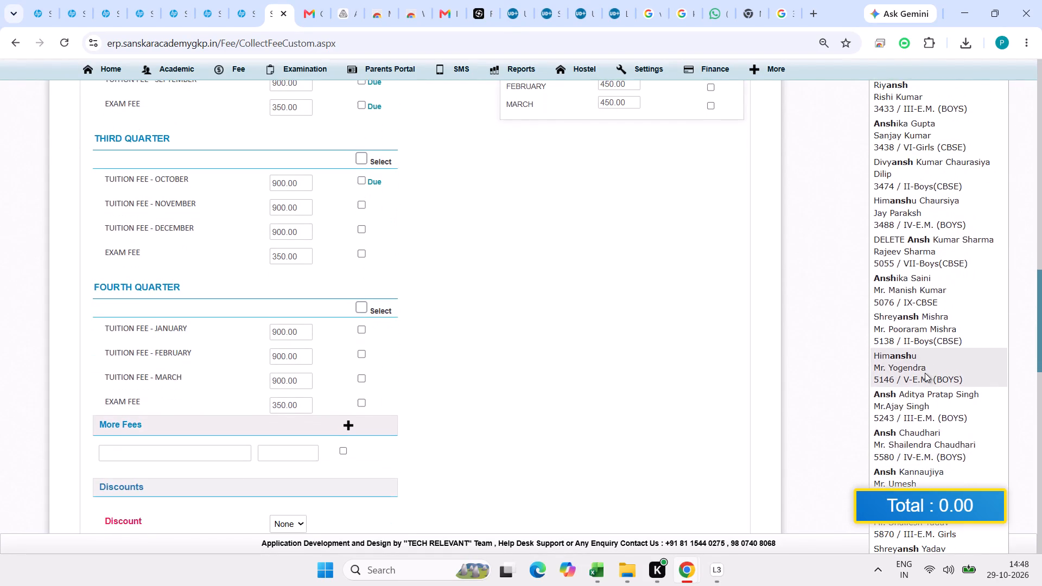
scroll(925, 373, up, 1)
scroll(925, 373, down, 1)
scroll(925, 373, up, 5)
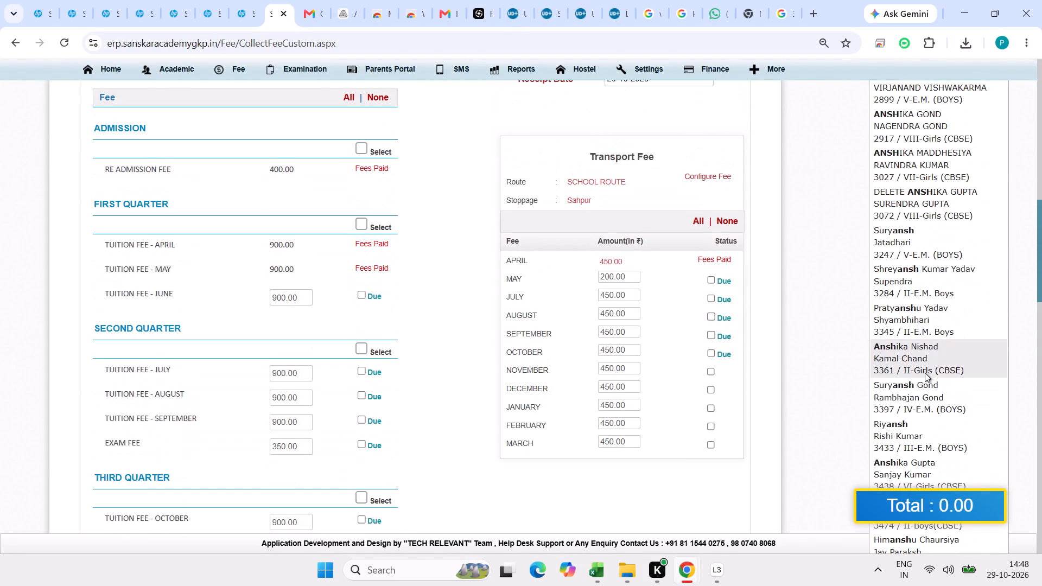
scroll(925, 373, up, 2)
scroll(925, 373, down, 1)
scroll(925, 373, up, 5)
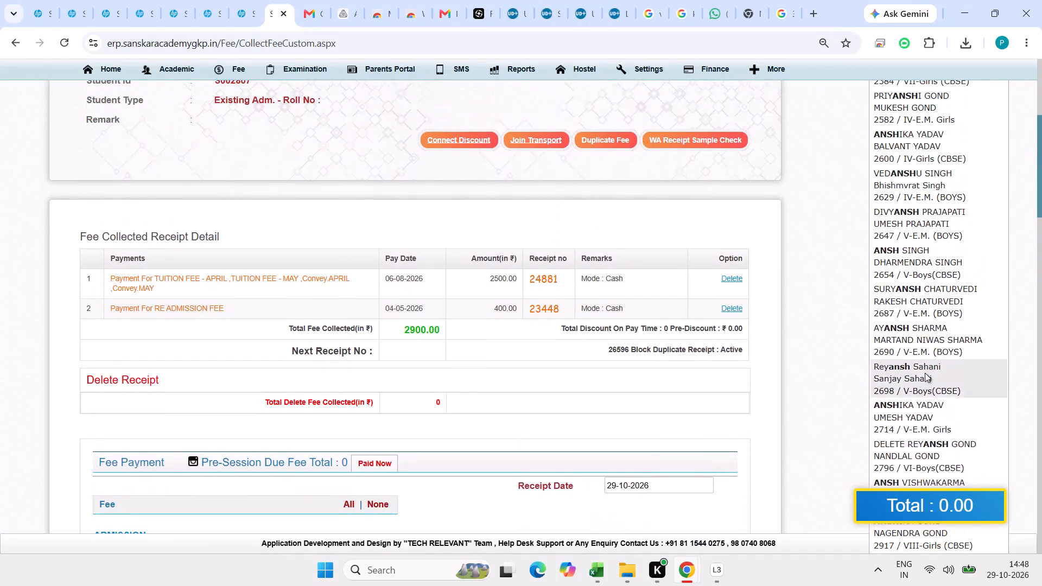
scroll(925, 373, up, 2)
scroll(925, 373, down, 1)
scroll(925, 373, up, 1)
scroll(925, 373, down, 1)
scroll(923, 367, up, 7)
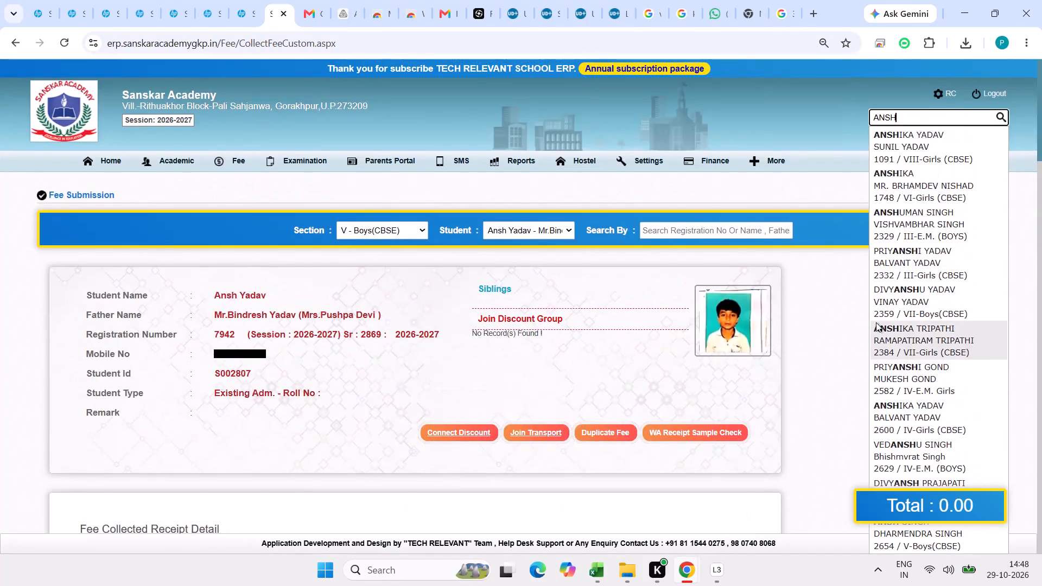
Choose section V - E.M. (BOYS) and select the first student named Ansh for fee submission.
click(383, 229)
scroll(381, 505, up, 1)
scroll(381, 505, down, 1)
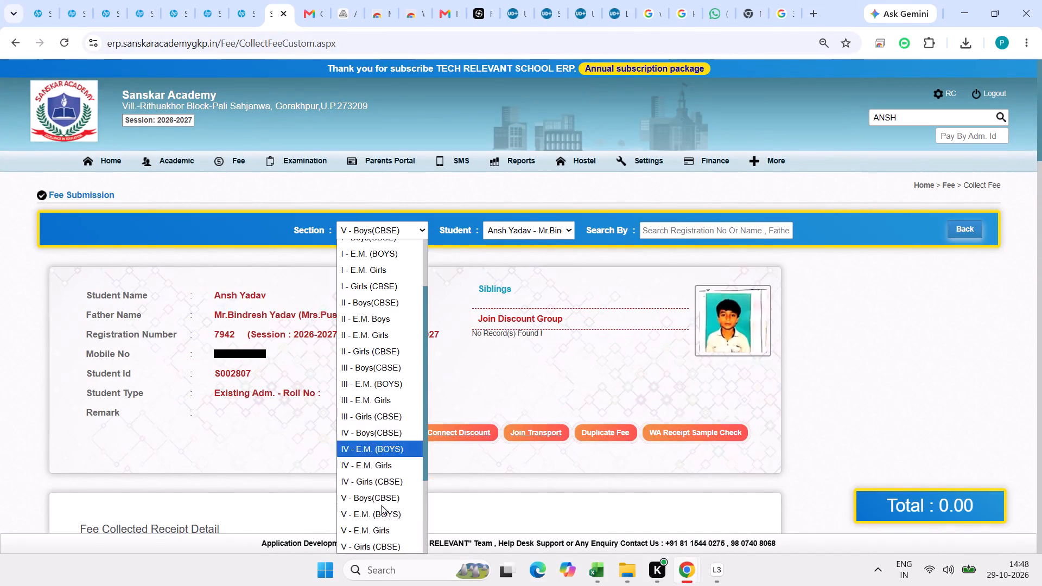
click(362, 458)
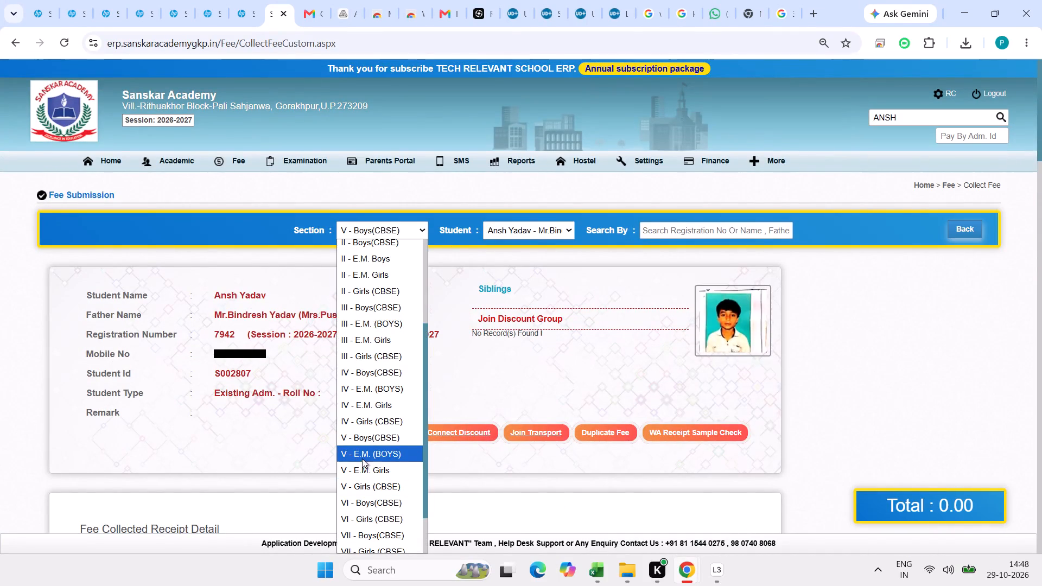
double_click(560, 230)
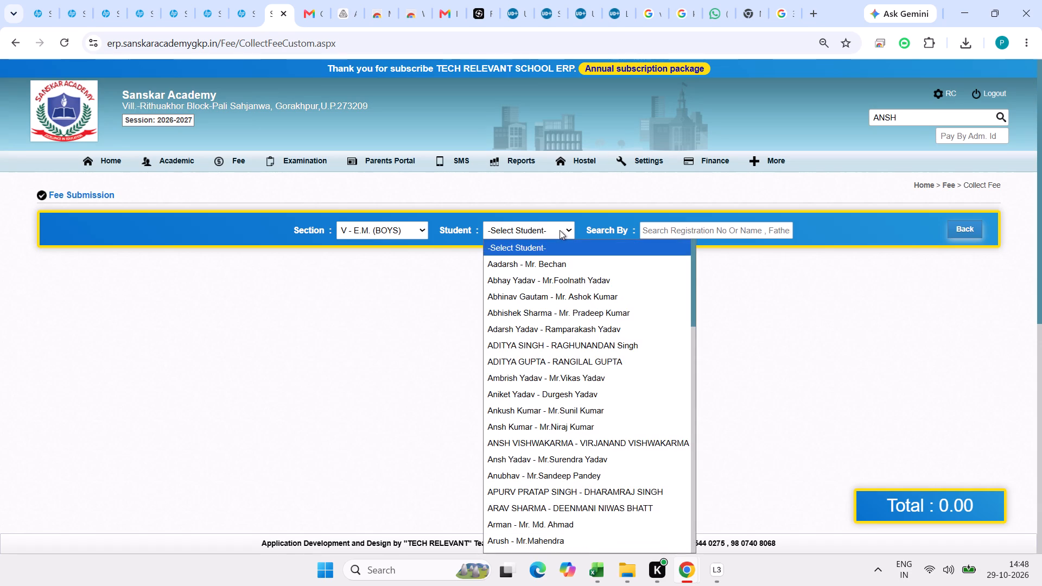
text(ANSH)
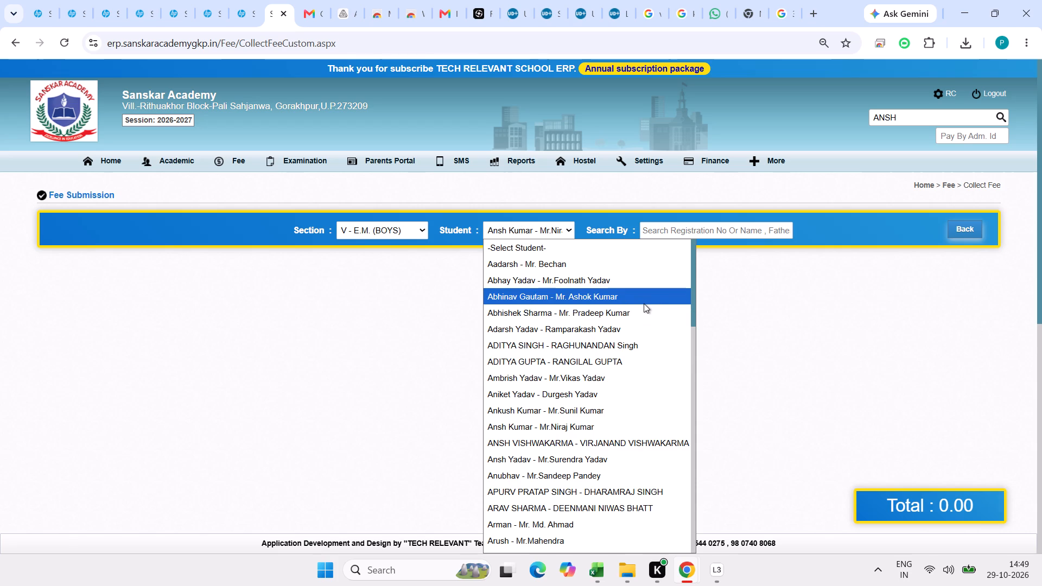
Choose section V - Boys(CBSE), open the fee record of the second student named Ansh and recheck the section's student list.
click(392, 239)
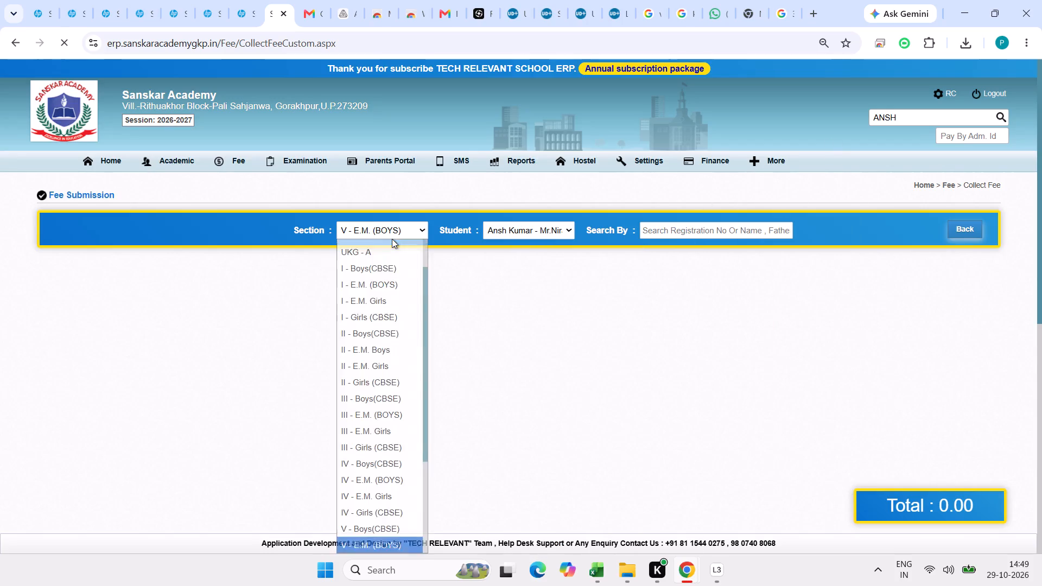
scroll(376, 400, up, 1)
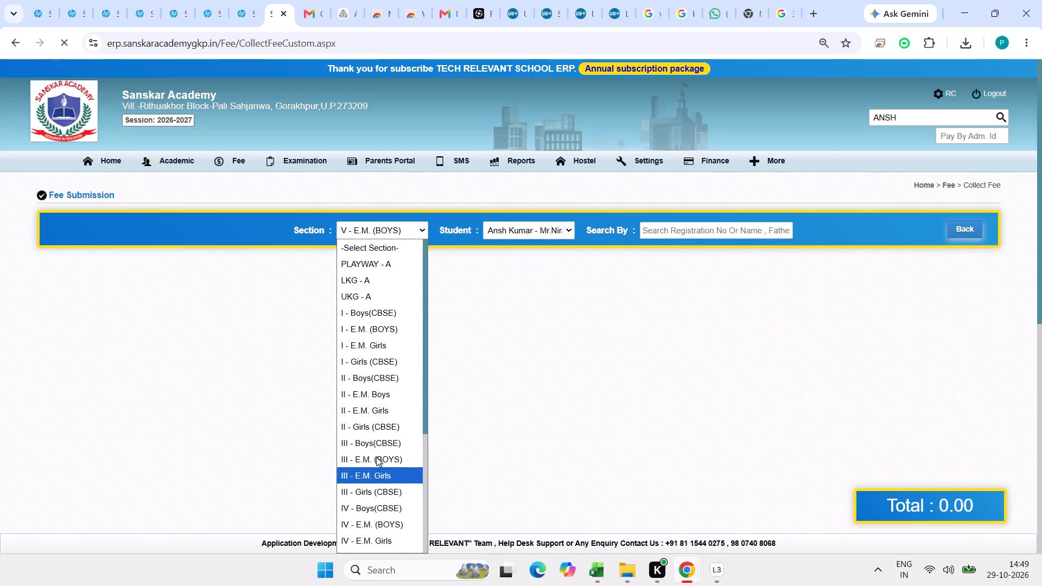
scroll(366, 446, down, 1)
click(384, 225)
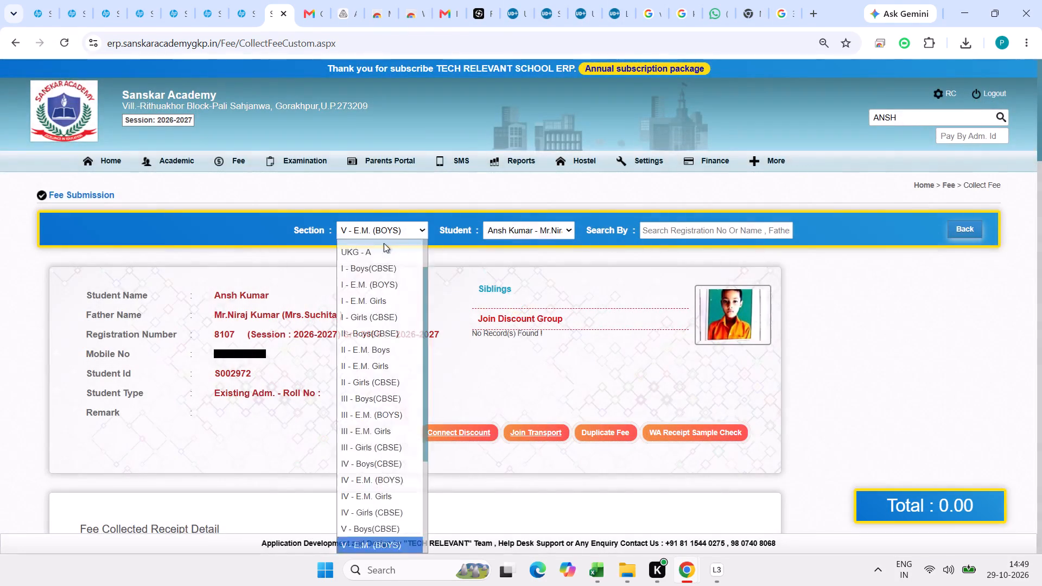
scroll(376, 469, up, 1)
scroll(376, 473, down, 1)
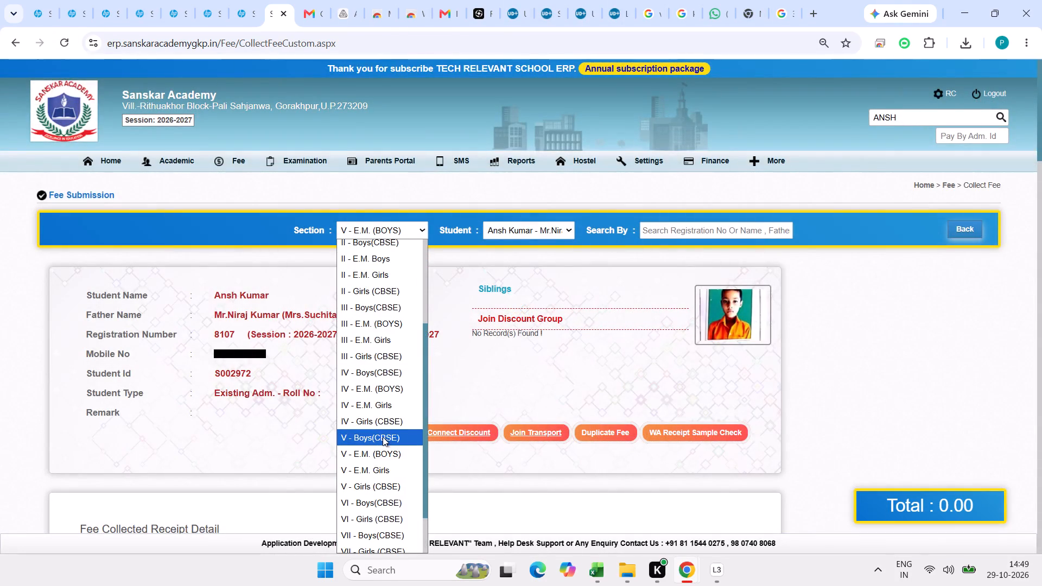
click(383, 437)
double_click(529, 232)
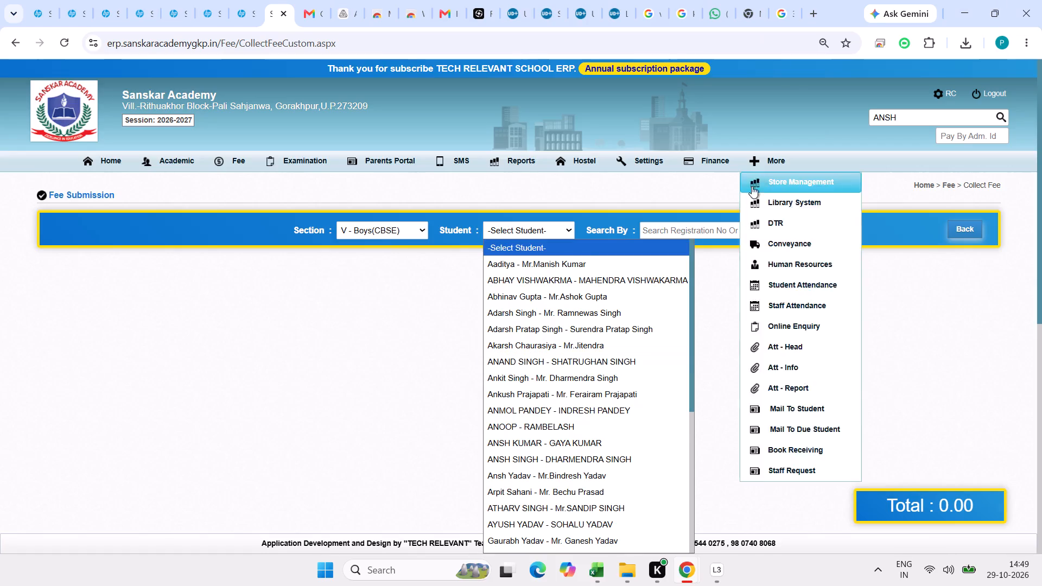
click(637, 455)
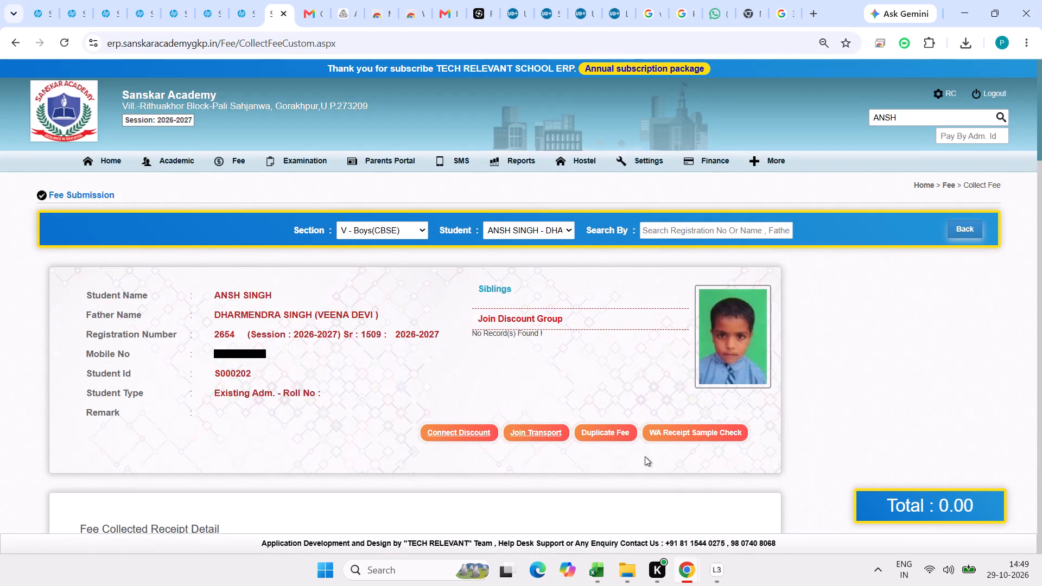
click(525, 233)
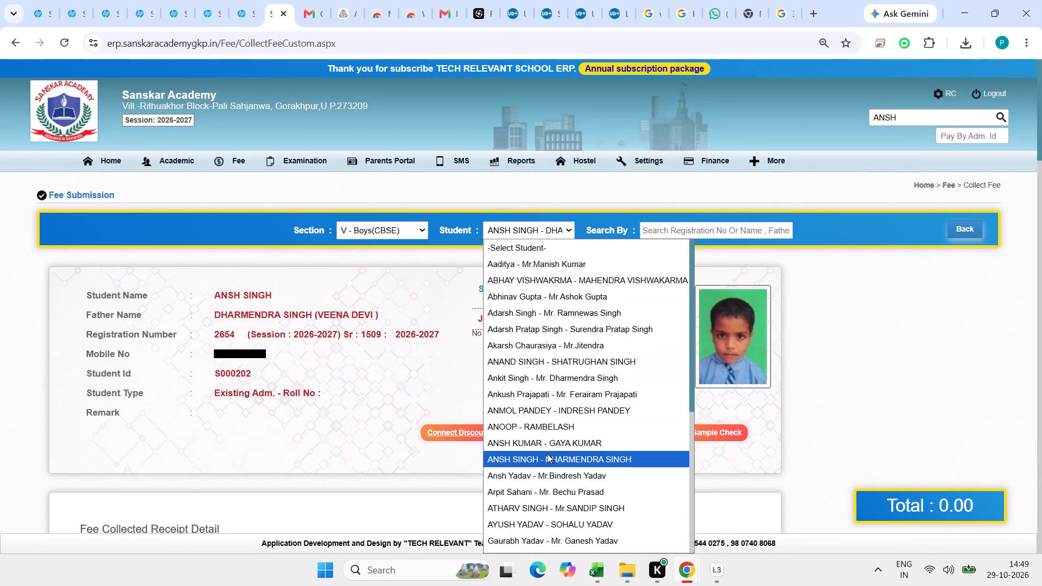
scroll(547, 454, up, 1)
scroll(547, 454, down, 1)
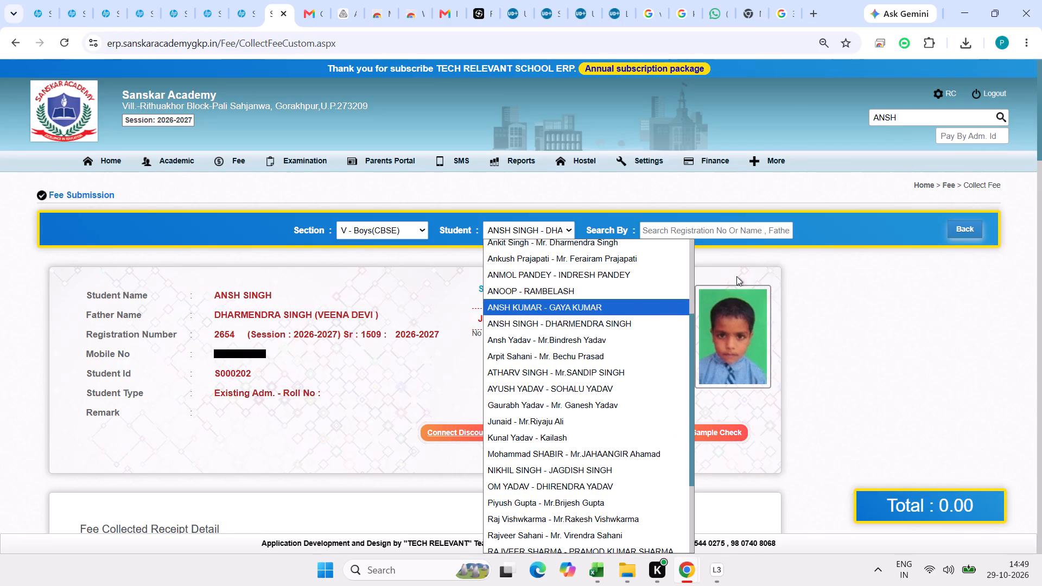
Open the RC user profile and set Session History Mode to 2025-2026.
click(936, 95)
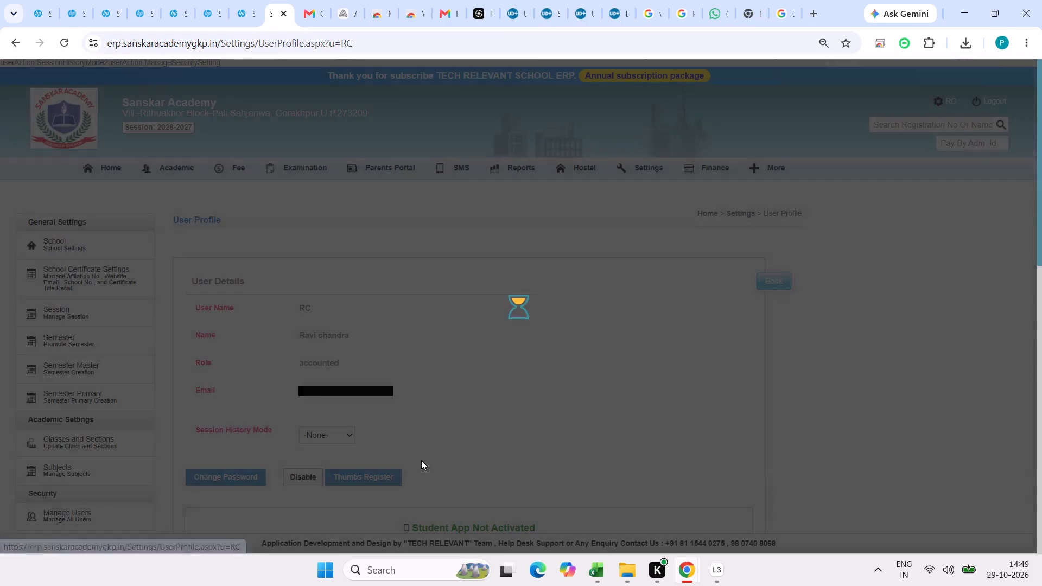
click(318, 429)
click(323, 387)
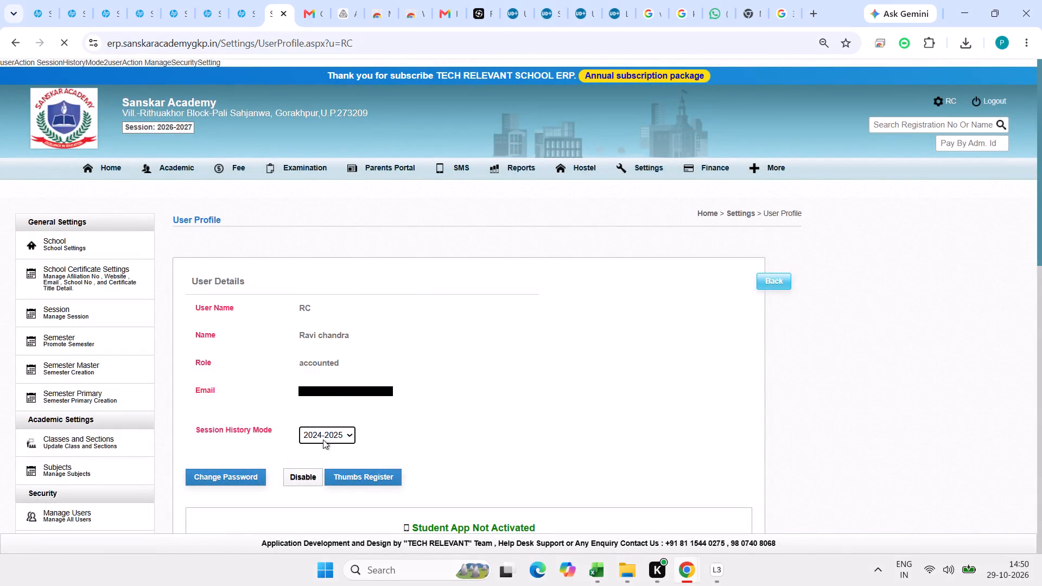
click(323, 439)
click(328, 430)
click(328, 399)
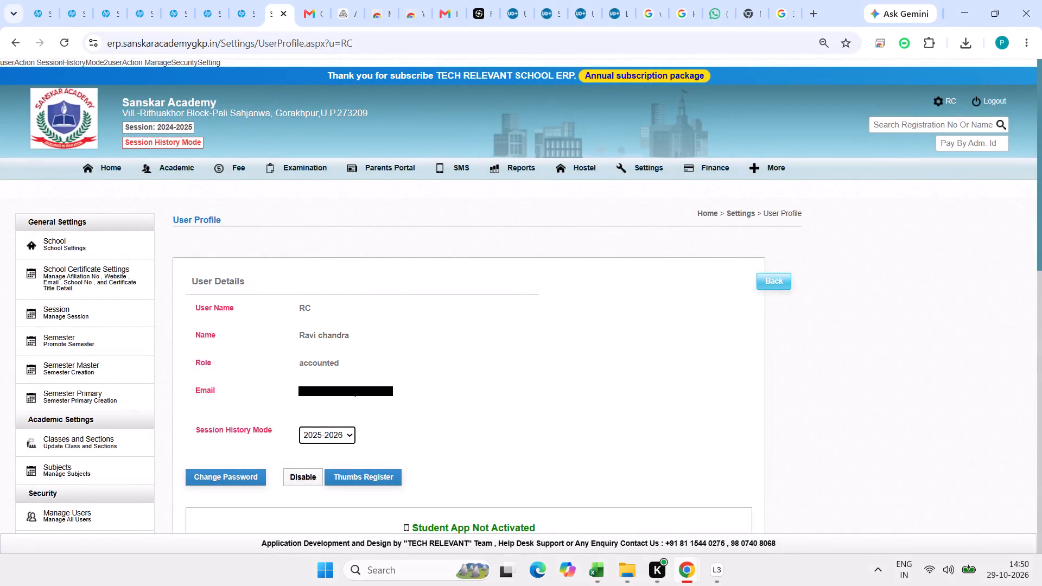
click(886, 124)
click(886, 124)
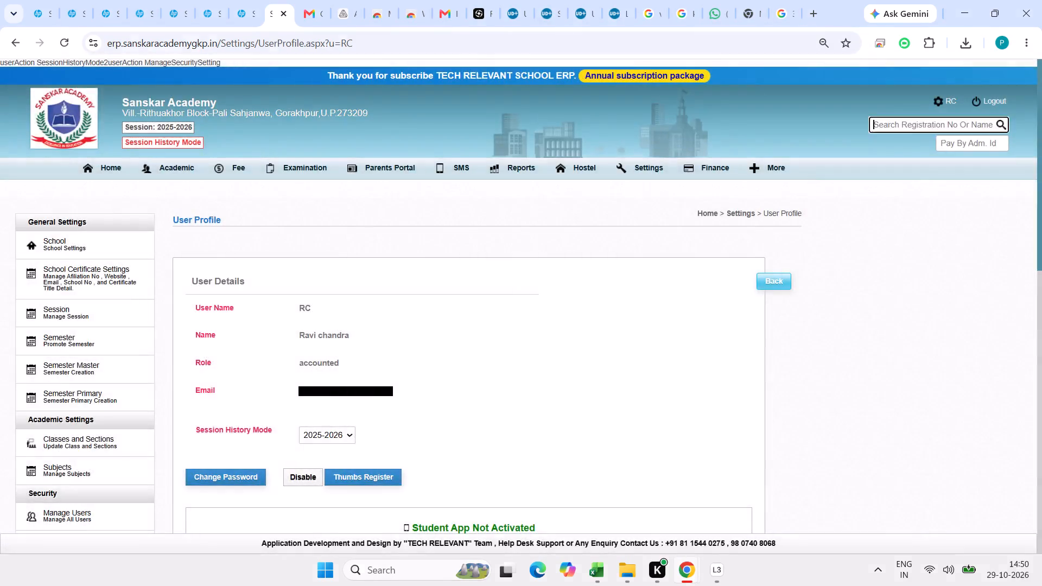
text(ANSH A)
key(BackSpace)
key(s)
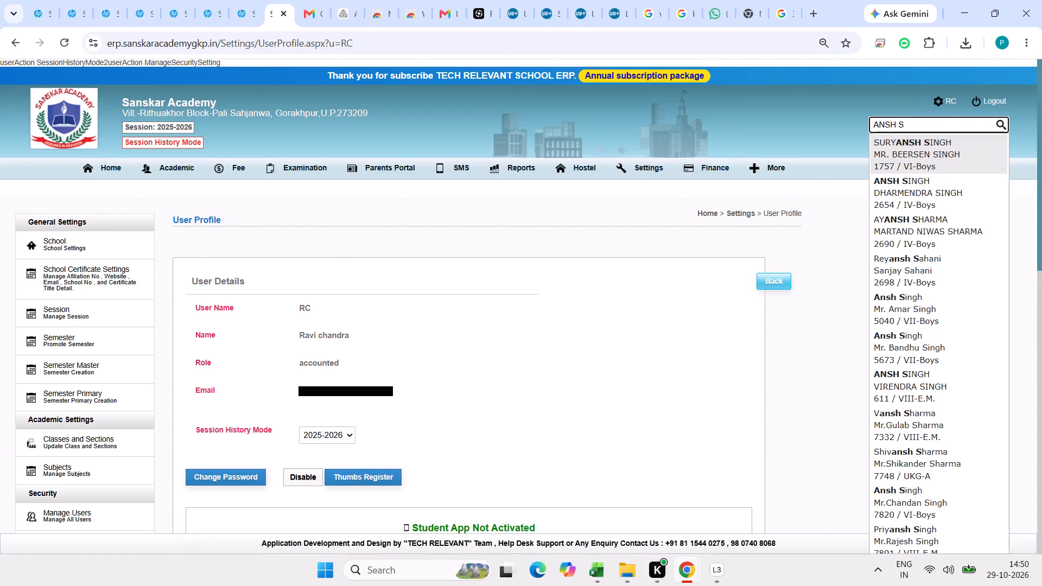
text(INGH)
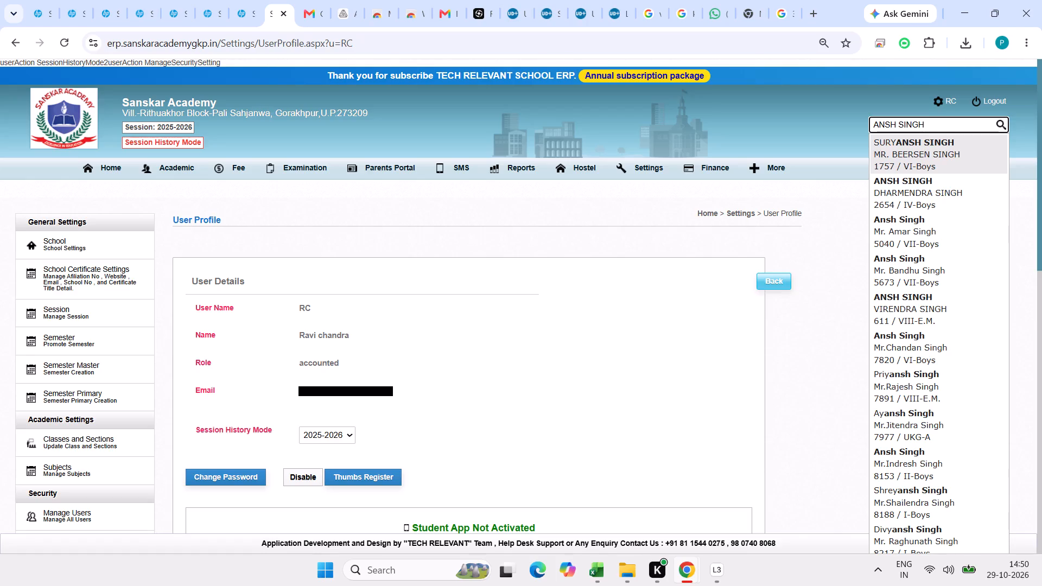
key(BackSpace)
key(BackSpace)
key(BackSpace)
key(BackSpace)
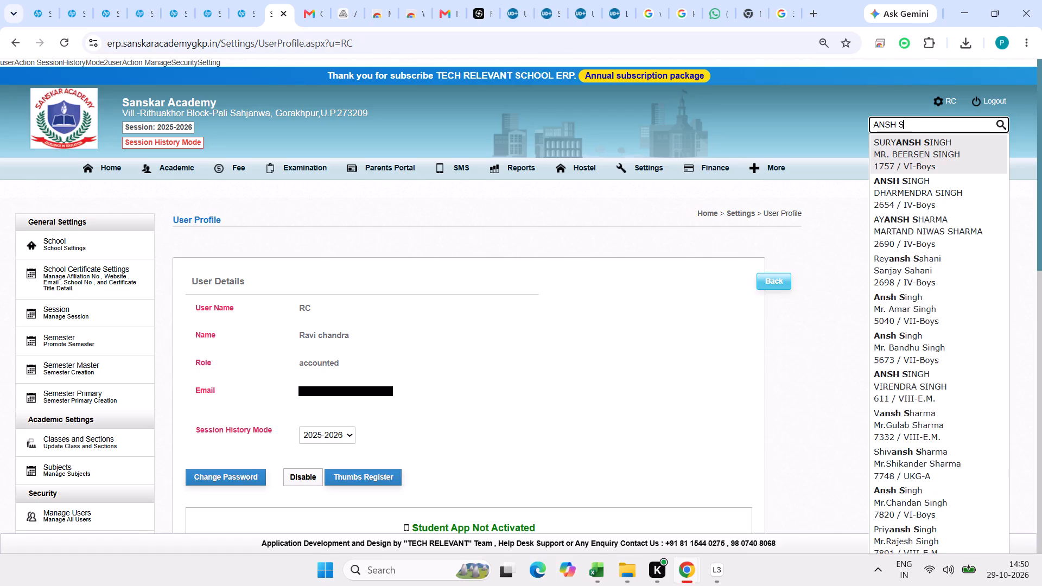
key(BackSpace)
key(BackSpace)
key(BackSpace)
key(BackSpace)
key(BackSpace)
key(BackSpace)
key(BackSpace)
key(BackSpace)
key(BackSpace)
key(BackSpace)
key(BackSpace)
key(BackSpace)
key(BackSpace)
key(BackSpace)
Search the 2025-2026 student records for PRAD and PRADI, and clear the search.
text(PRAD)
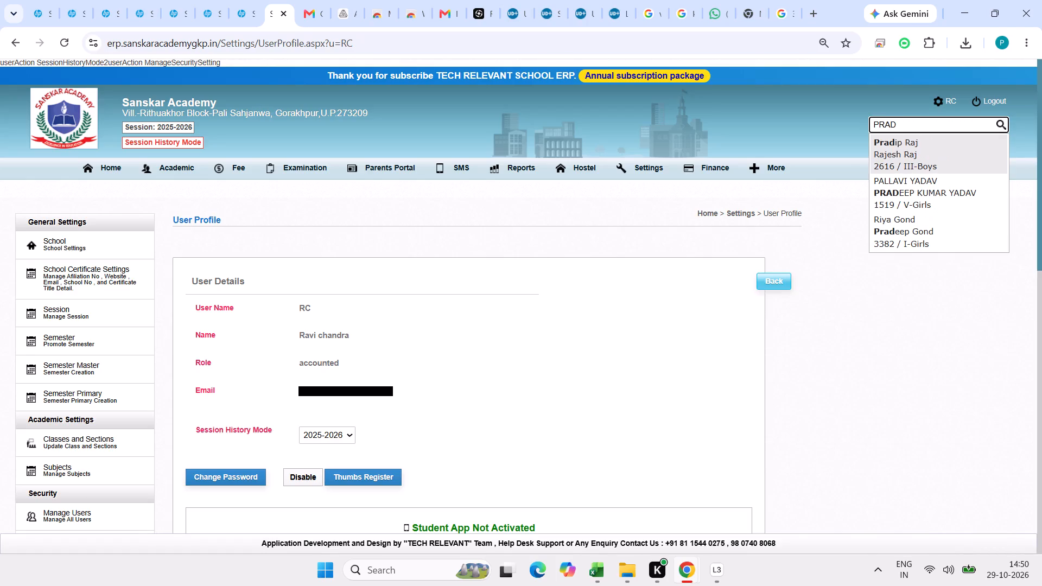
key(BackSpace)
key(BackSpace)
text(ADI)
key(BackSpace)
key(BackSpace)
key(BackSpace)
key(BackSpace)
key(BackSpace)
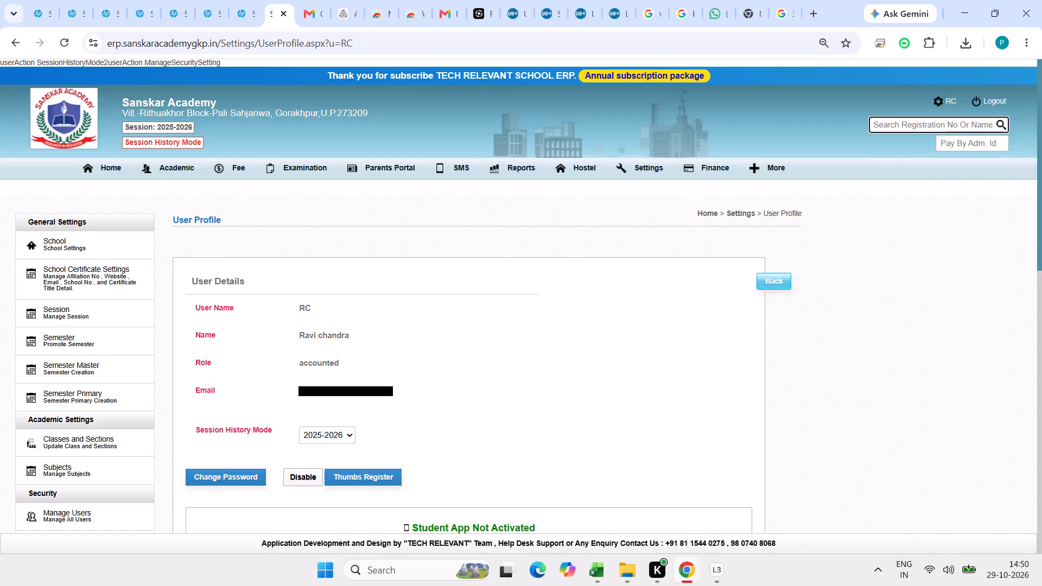
Search the 2025-2026 student records for ANSH and look through the matching students, their fathers' names and classes.
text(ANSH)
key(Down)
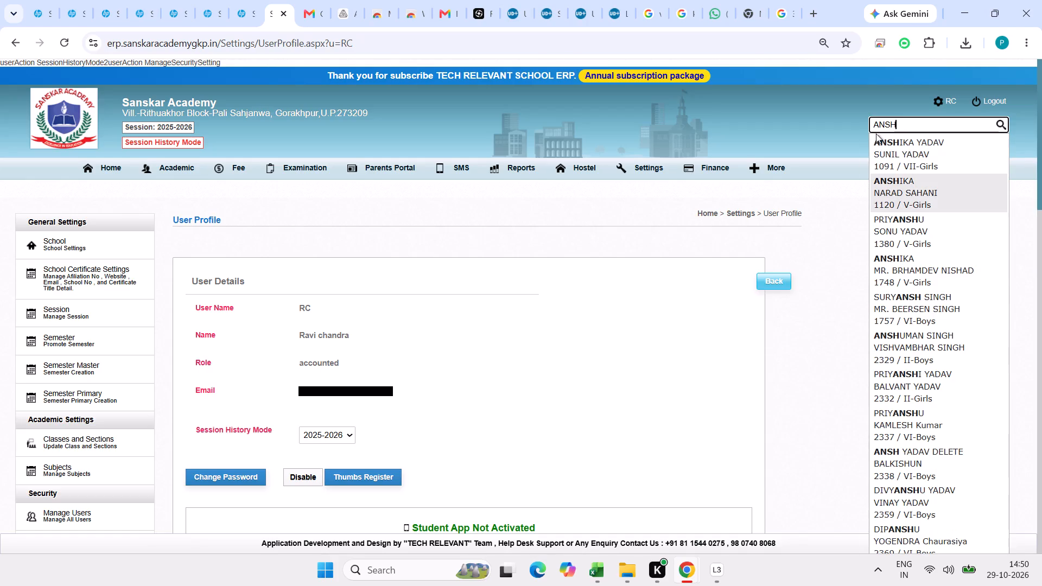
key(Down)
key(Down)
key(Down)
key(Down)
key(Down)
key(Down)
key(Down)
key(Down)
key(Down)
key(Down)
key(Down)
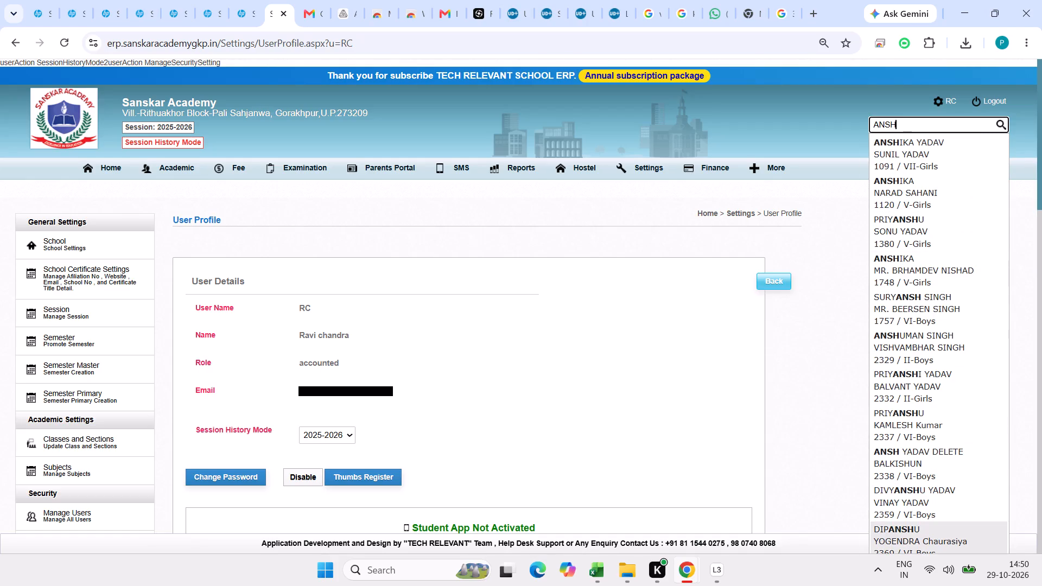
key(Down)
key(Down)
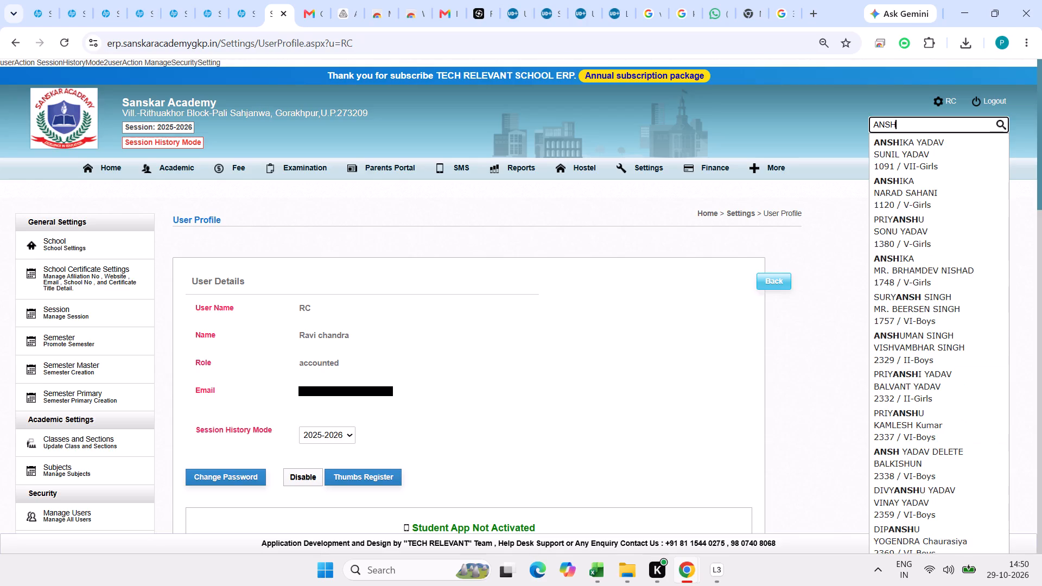
scroll(938, 227, up, 1)
scroll(938, 227, down, 4)
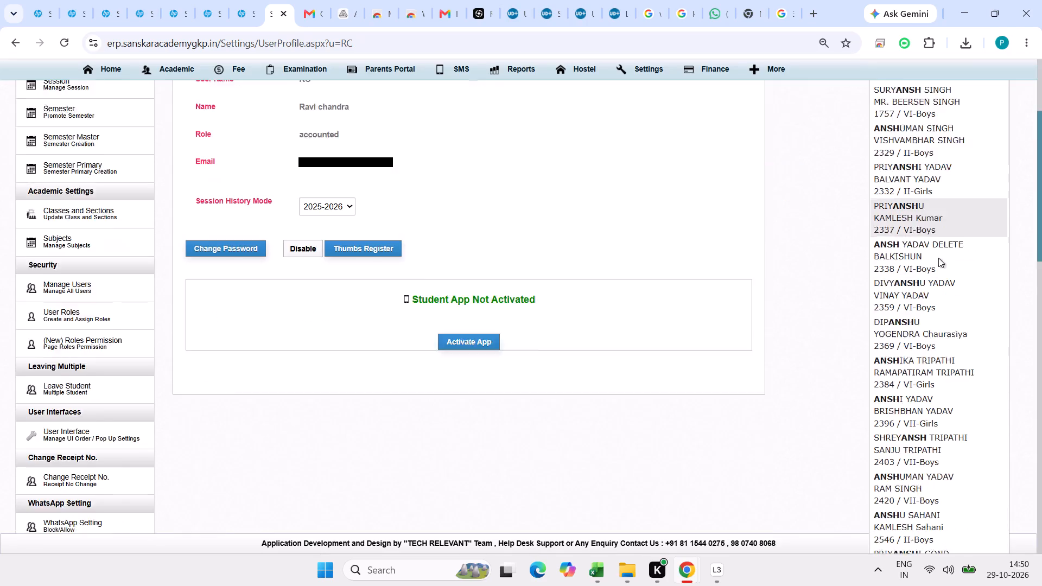
scroll(981, 481, down, 2)
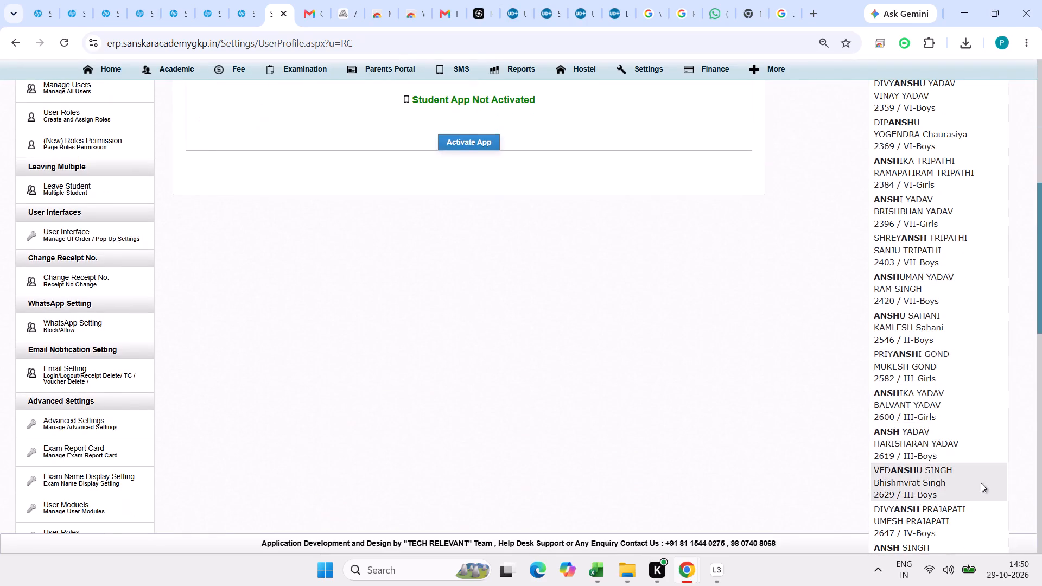
scroll(982, 483, down, 2)
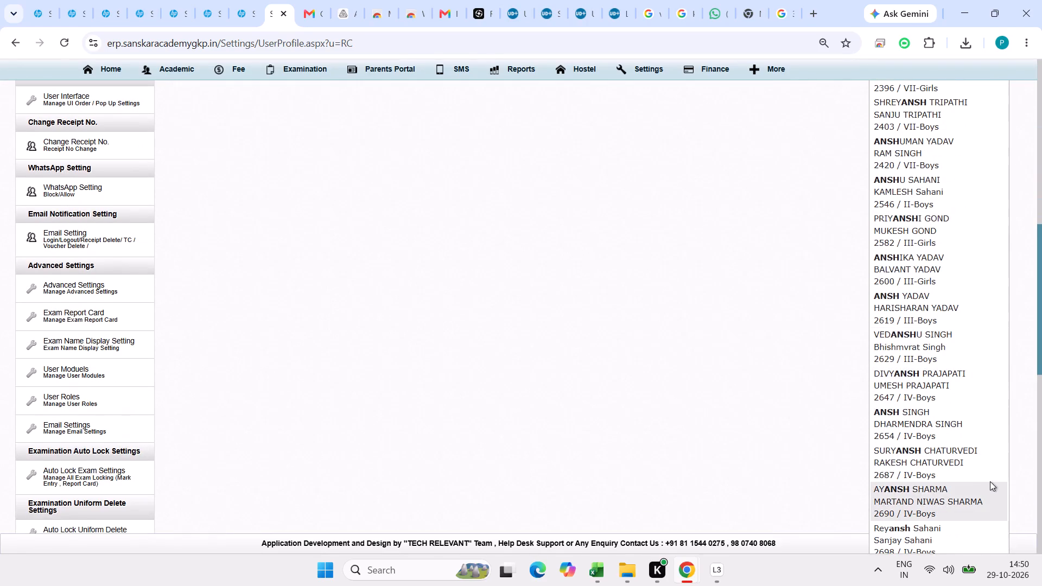
scroll(992, 482, down, 3)
scroll(992, 482, up, 1)
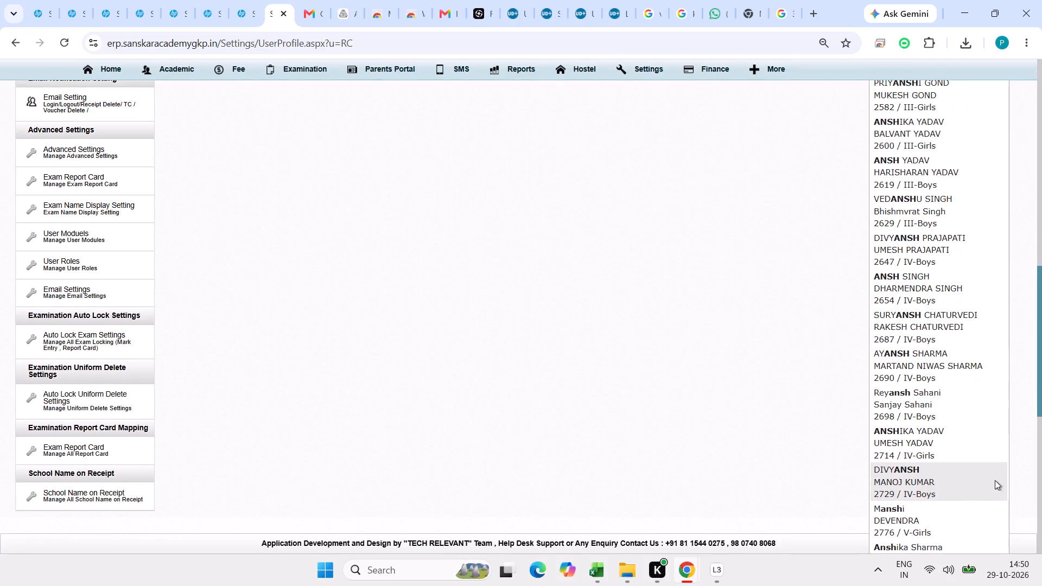
scroll(995, 476, down, 1)
scroll(995, 476, up, 1)
scroll(995, 476, down, 1)
scroll(995, 476, up, 3)
scroll(798, 282, up, 1)
scroll(798, 282, down, 1)
scroll(798, 282, up, 1)
scroll(798, 282, down, 1)
scroll(798, 282, up, 2)
scroll(1041, 289, up, 1)
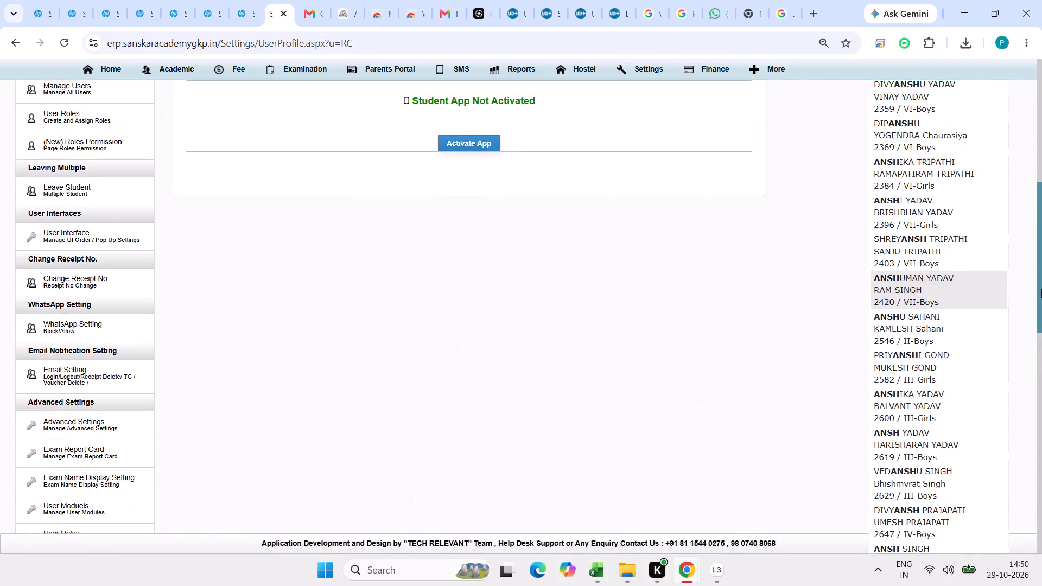
scroll(1041, 289, up, 3)
drag(1040, 192, 1034, 65)
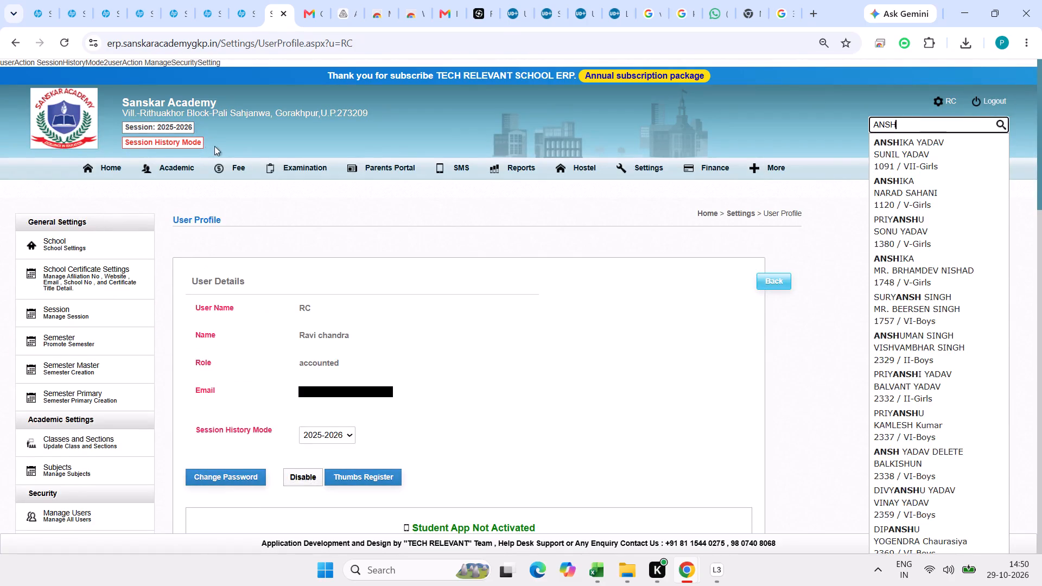
Open the Collect Fee Student page, choose section IV - Boys and look through its list for students named Ansh.
click(237, 161)
click(109, 251)
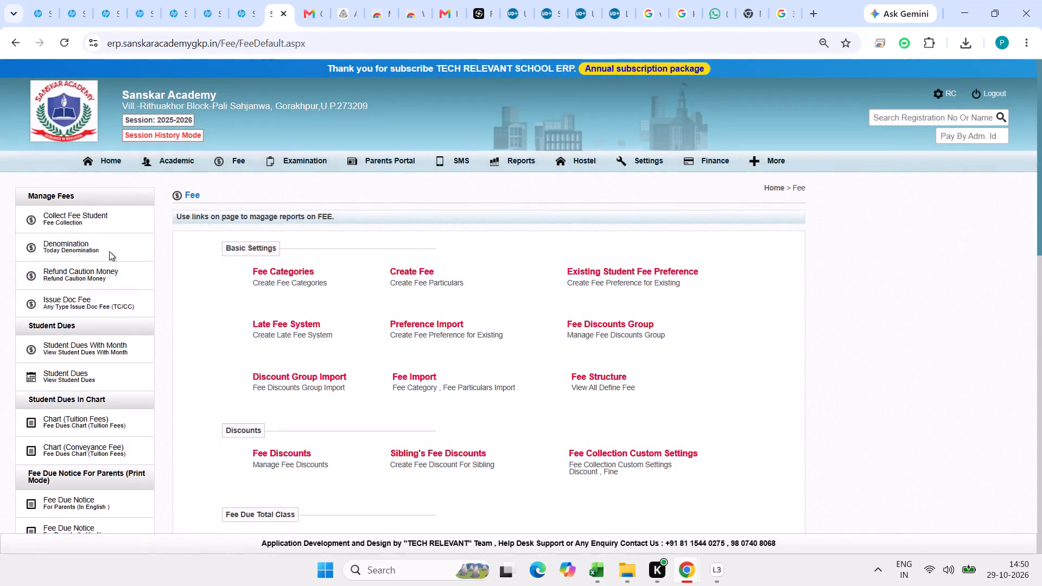
click(103, 224)
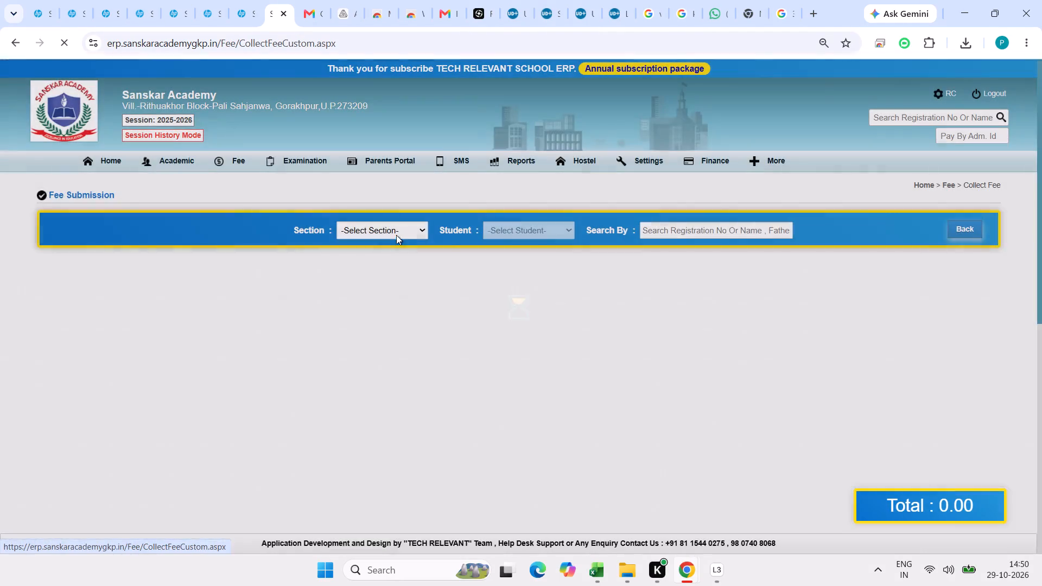
click(397, 232)
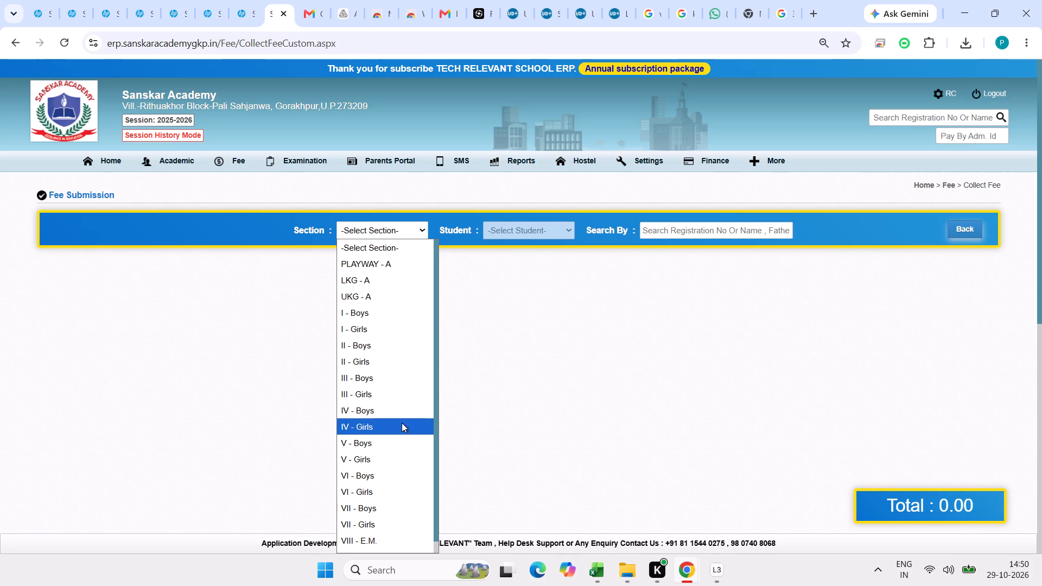
click(401, 409)
double_click(511, 231)
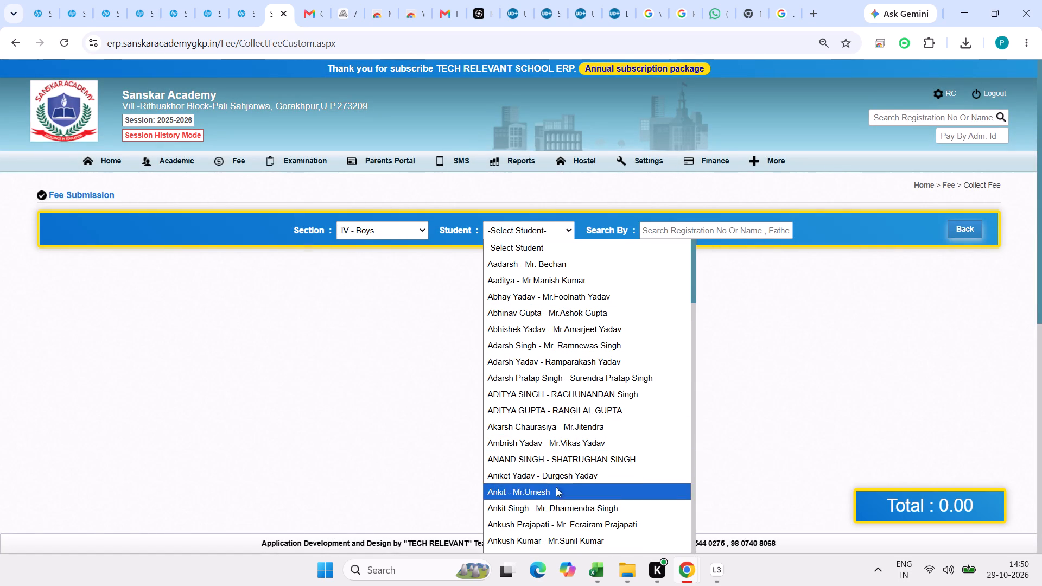
scroll(570, 530, down, 1)
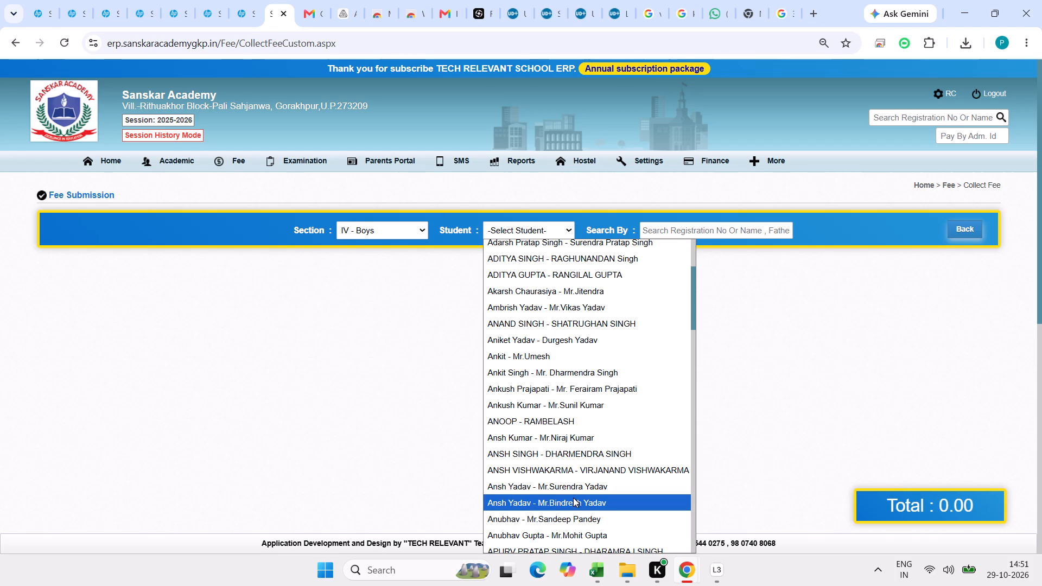
scroll(573, 498, down, 1)
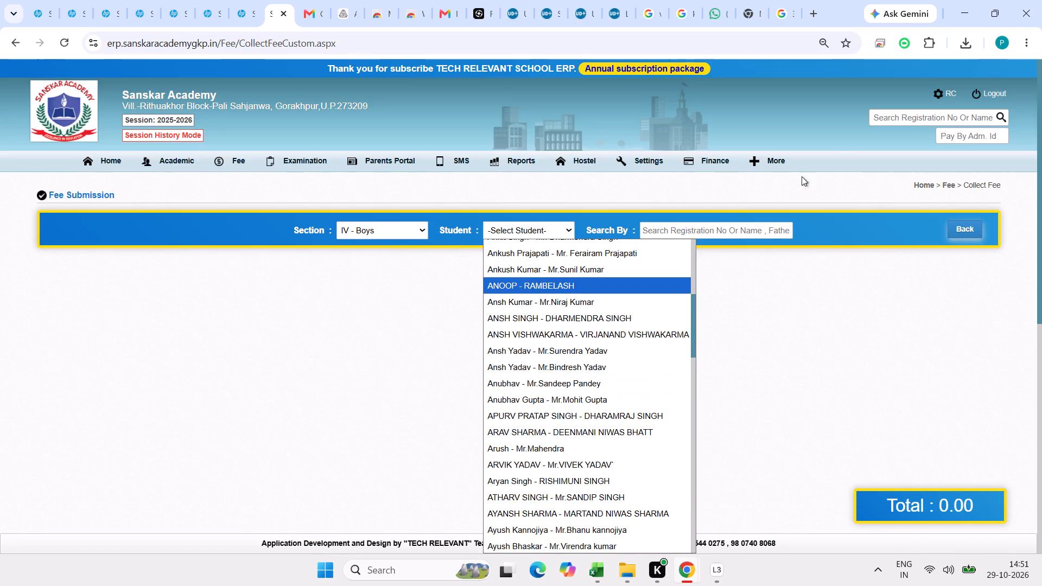
Return to the RC user profile and set Session History Mode to -None-.
click(944, 91)
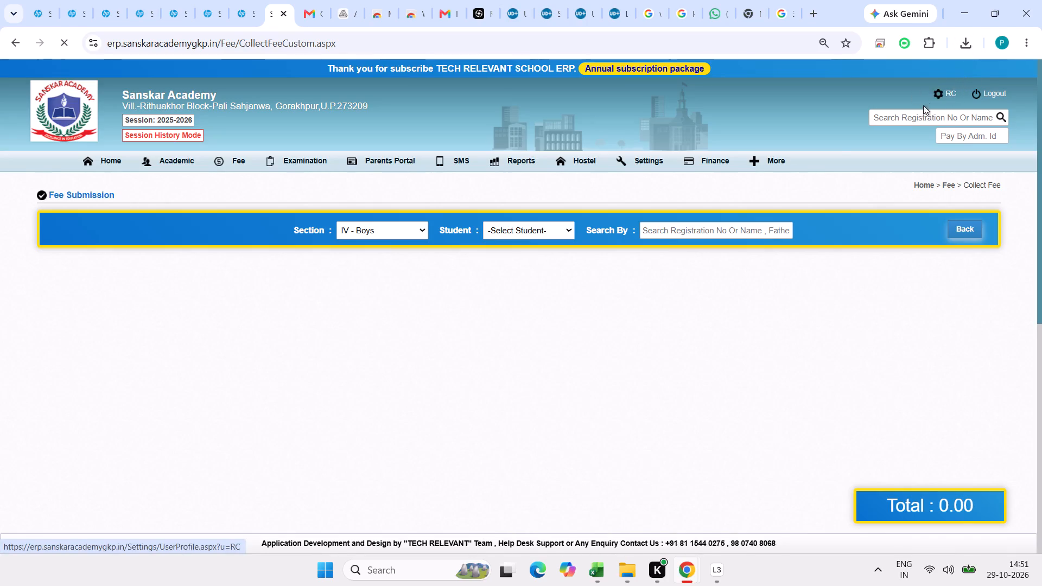
click(340, 436)
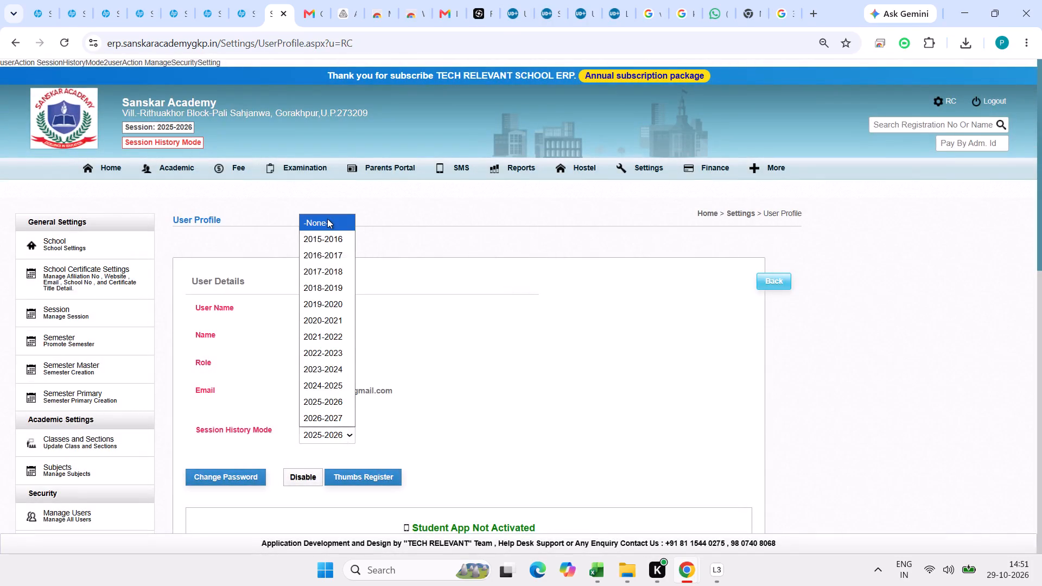
click(327, 219)
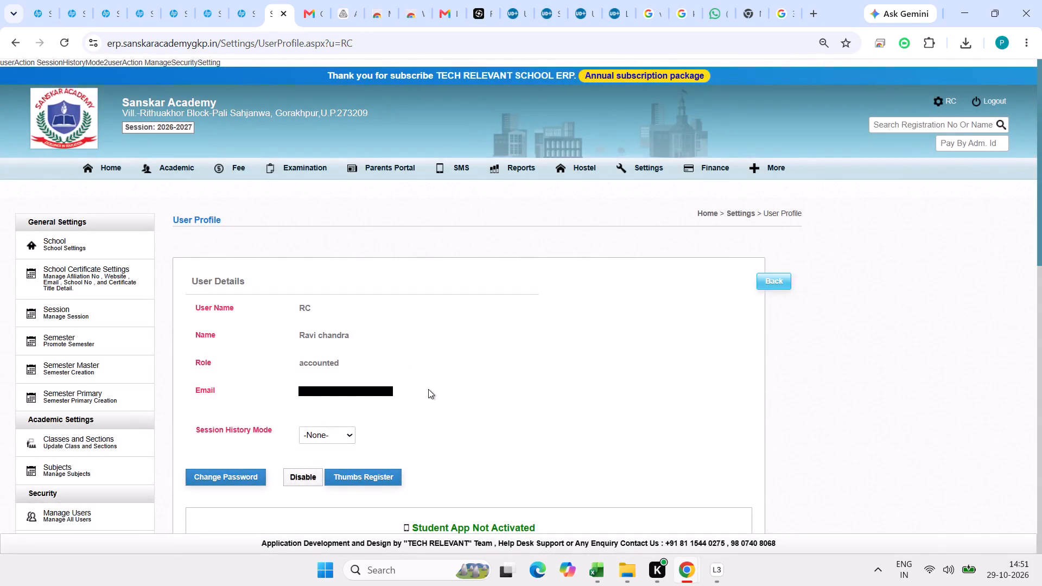
Tile the browser beside the 8TH H.M folder window and switch to the Sanskar Intermediate College student page.
key(super+Left)
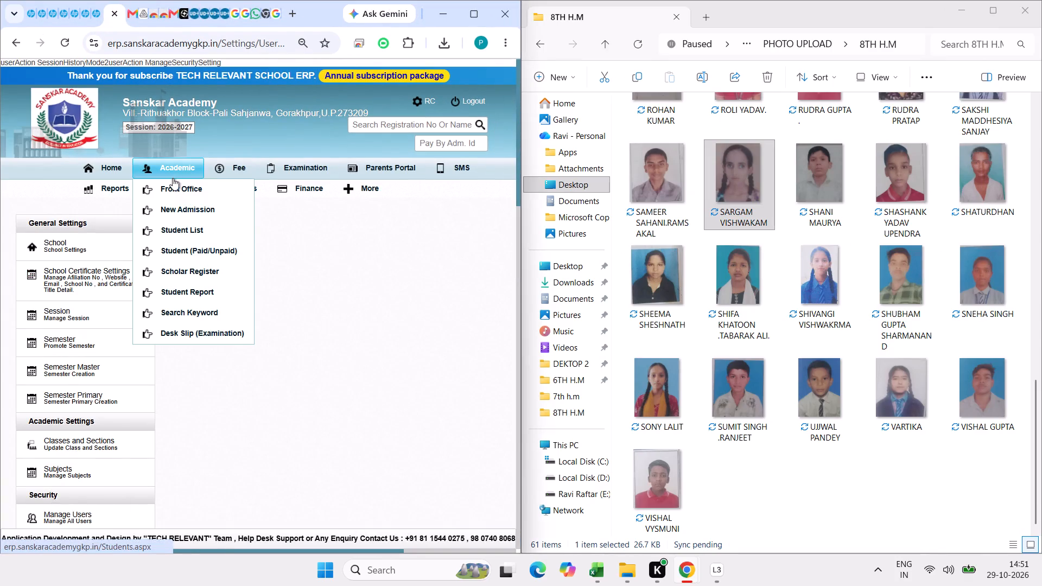
scroll(606, 432, down, 1)
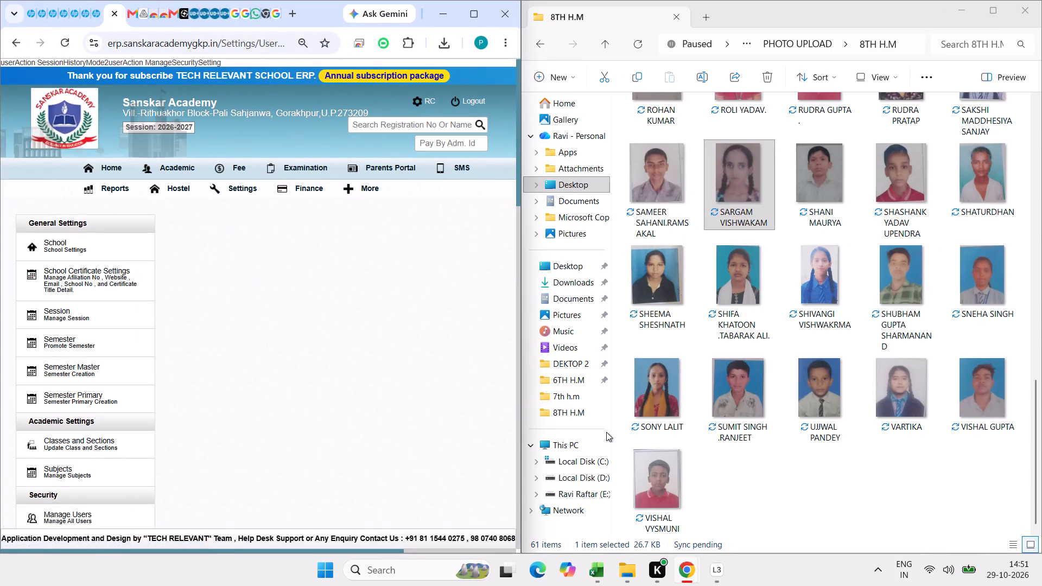
click(69, 16)
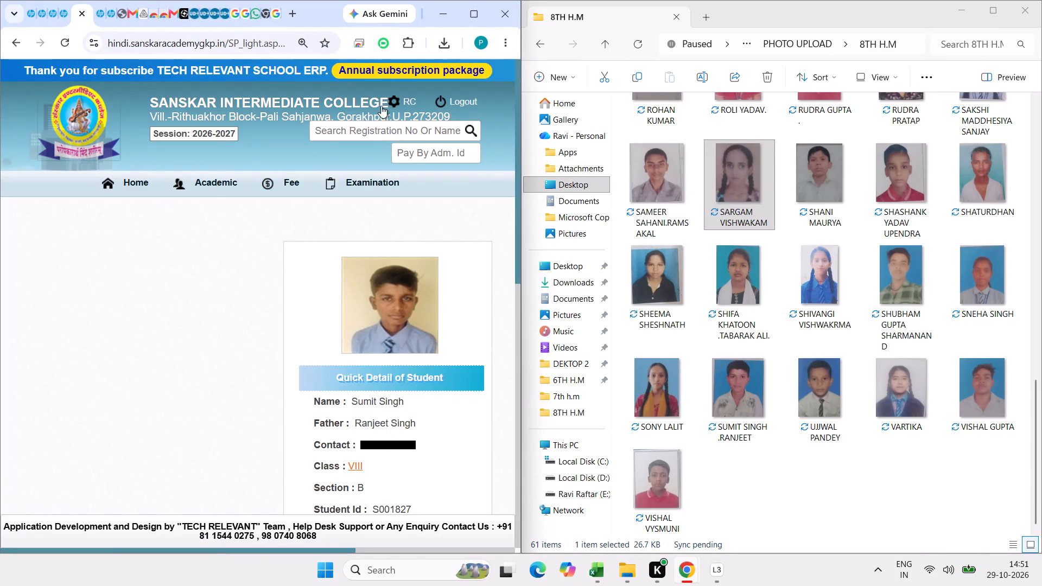
Search the Sanskar Intermediate College students for VARTIKA, and retry with the shorter spellings VAR, VART and VARK.
click(372, 133)
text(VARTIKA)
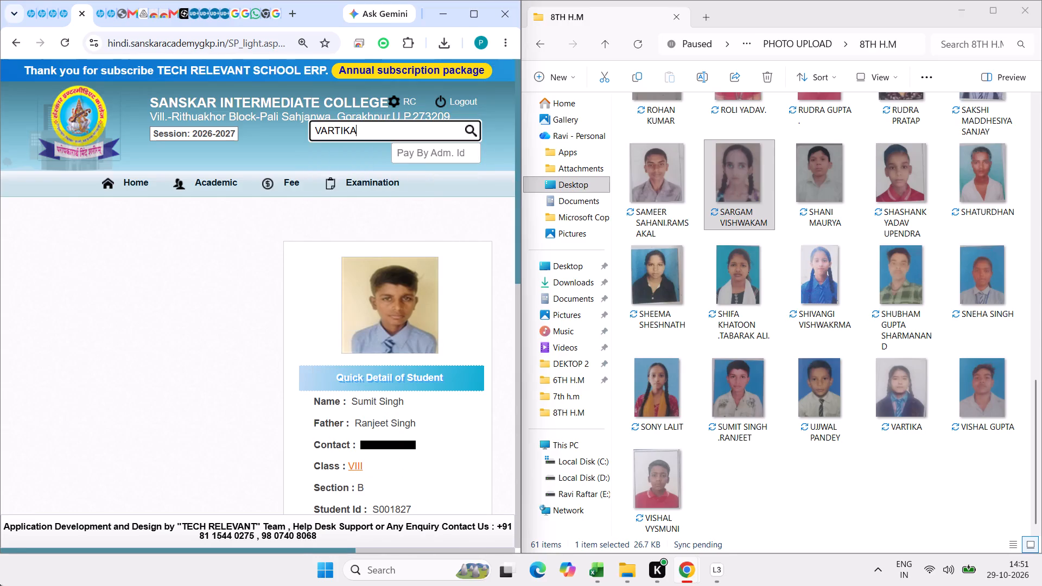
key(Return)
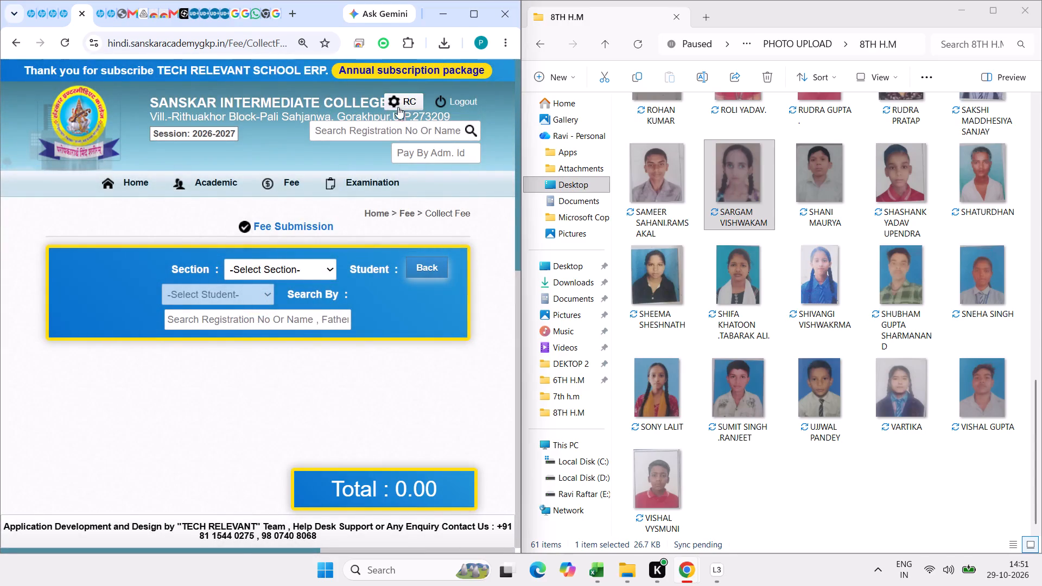
click(389, 135)
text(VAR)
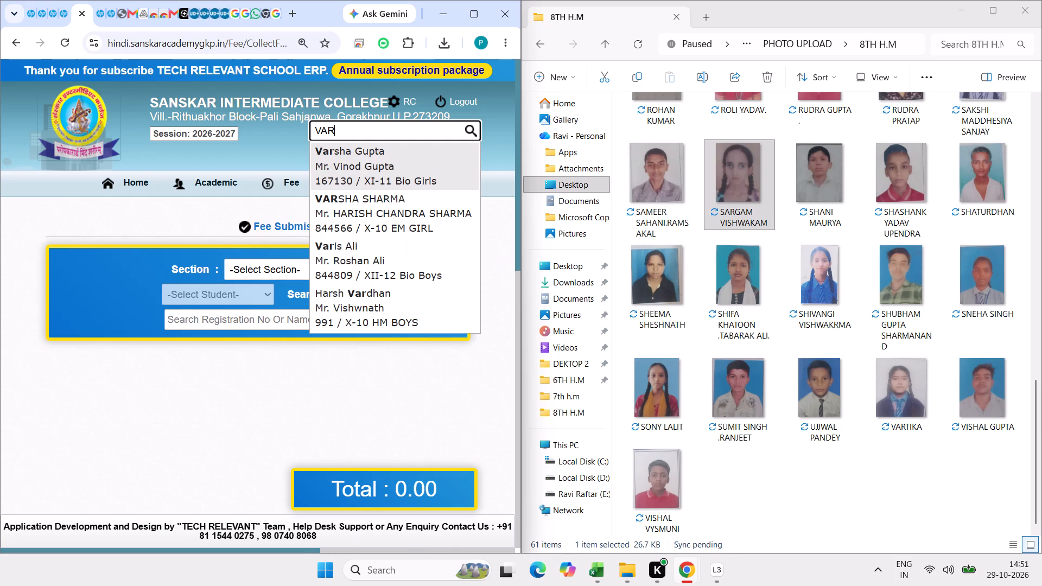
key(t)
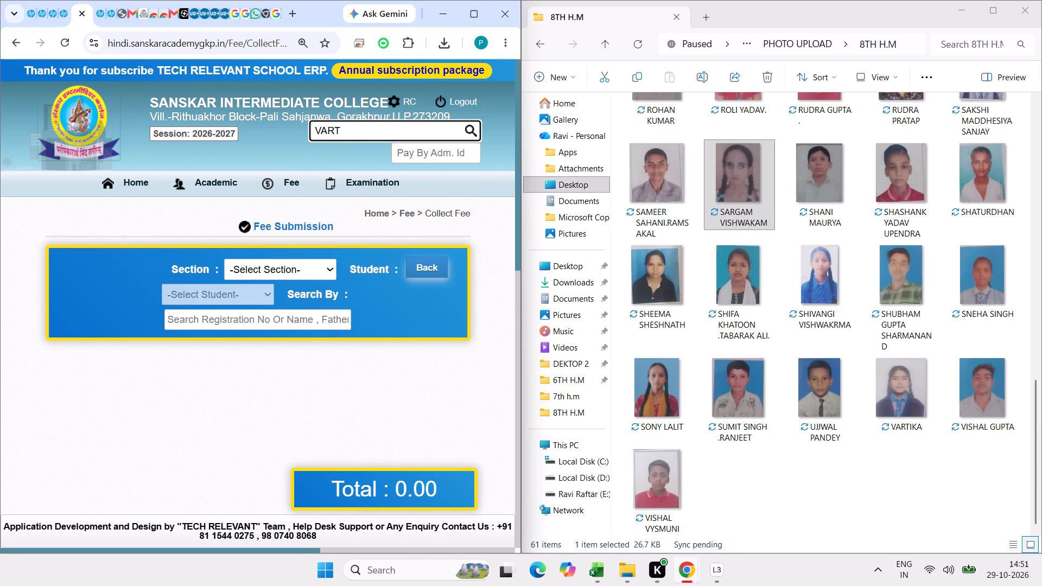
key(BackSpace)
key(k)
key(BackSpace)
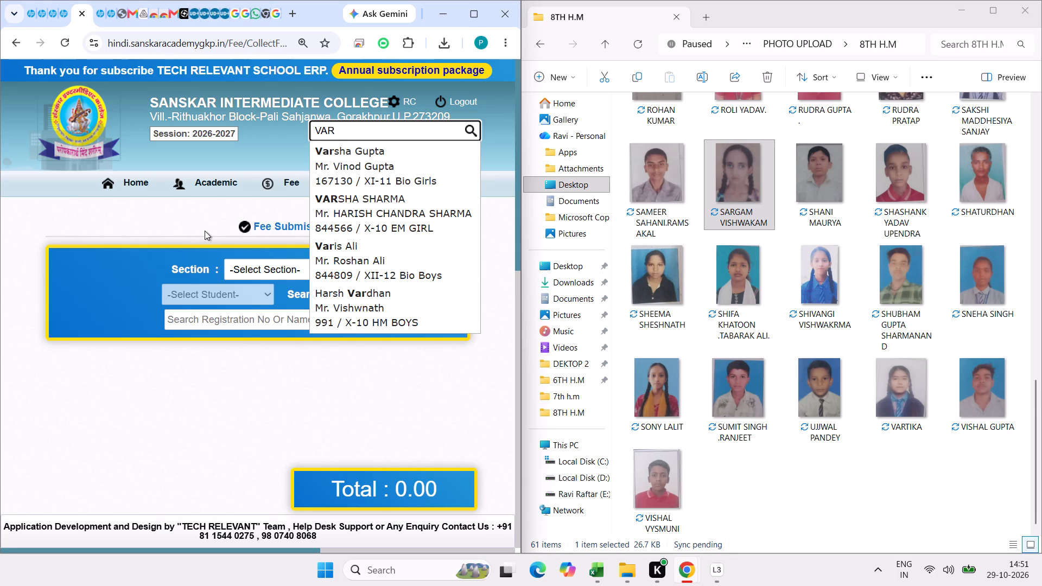
Choose section VIII - B on the Collect Fee page and load the record of the student Vritika.
click(251, 263)
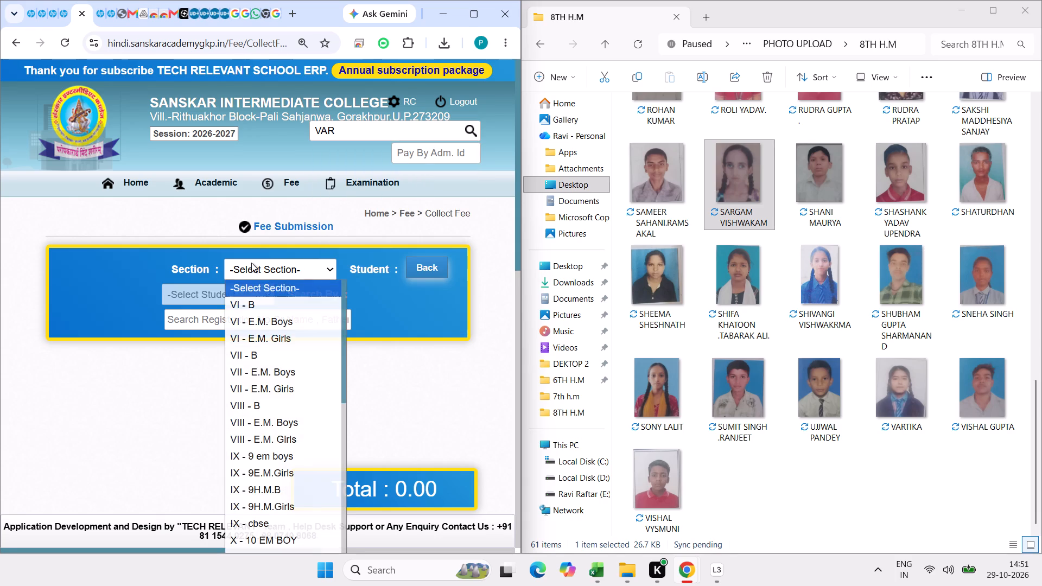
click(246, 412)
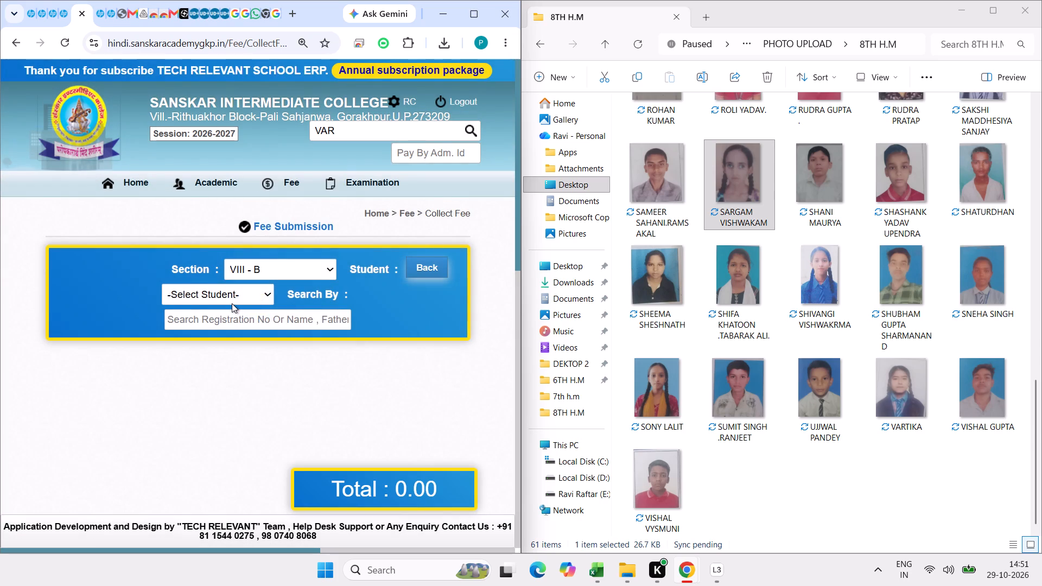
click(232, 303)
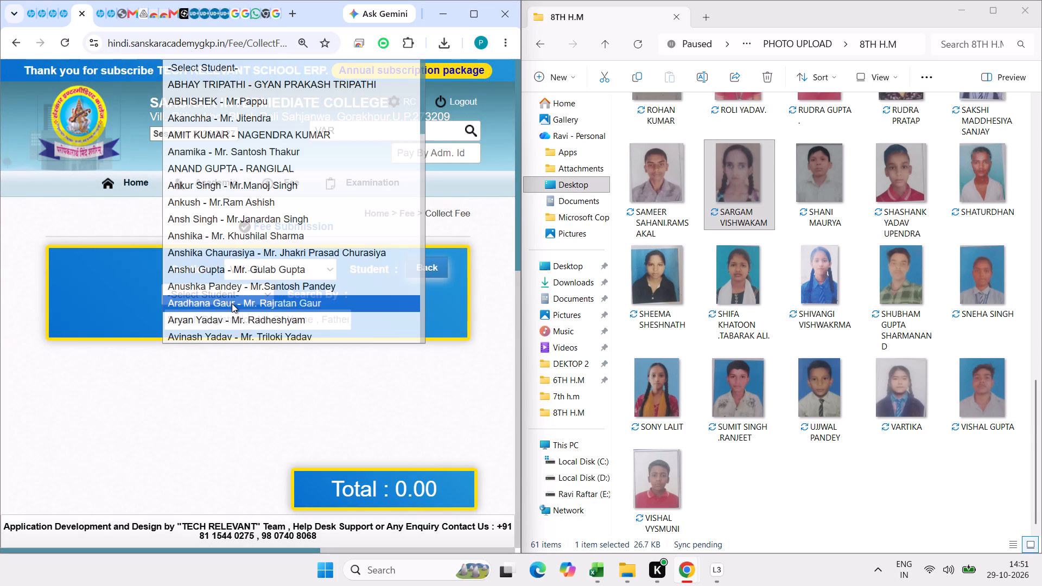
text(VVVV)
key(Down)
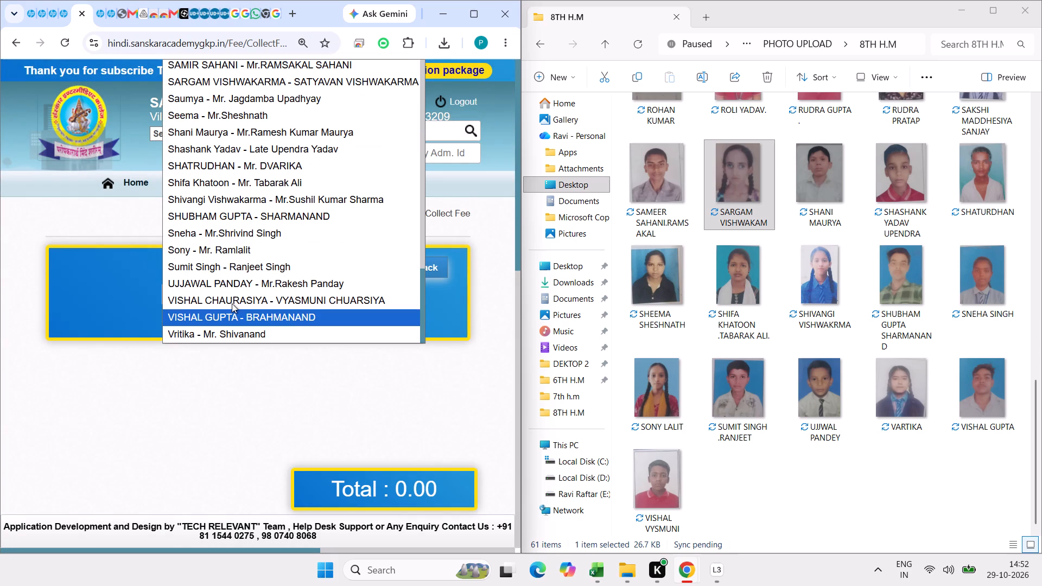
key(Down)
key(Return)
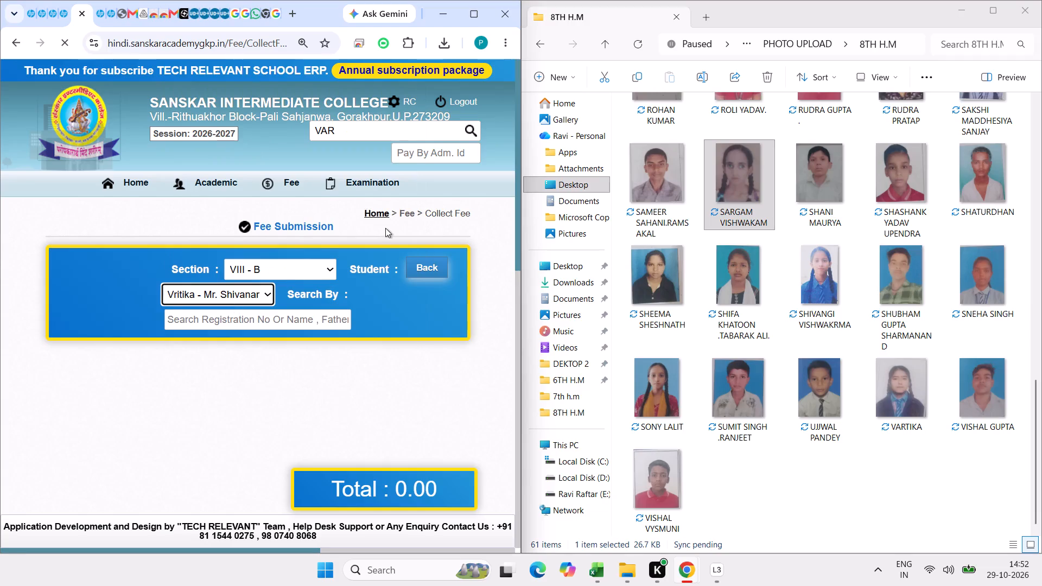
Examine Vritika's student details and profile photo against the VARTIKA picture in the 8TH H.M folder.
scroll(385, 228, down, 4)
scroll(389, 332, down, 1)
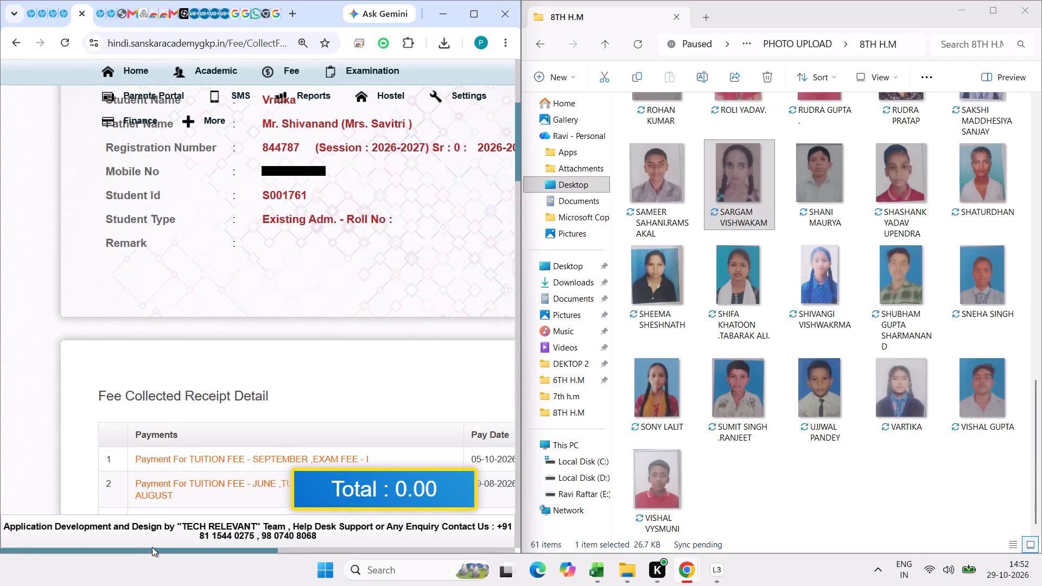
drag(153, 550, 462, 580)
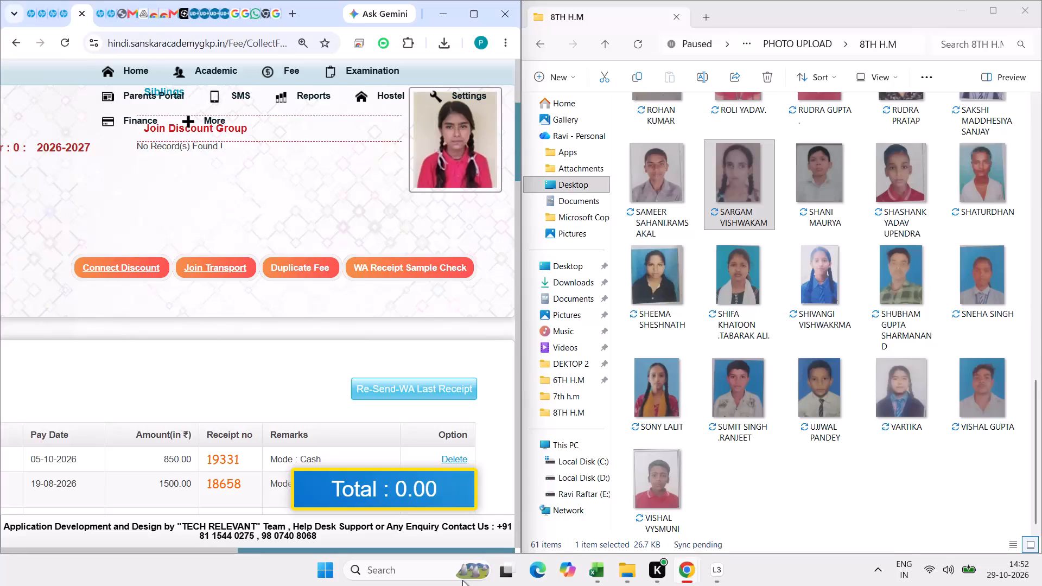
drag(462, 580, 161, 521)
scroll(282, 398, up, 1)
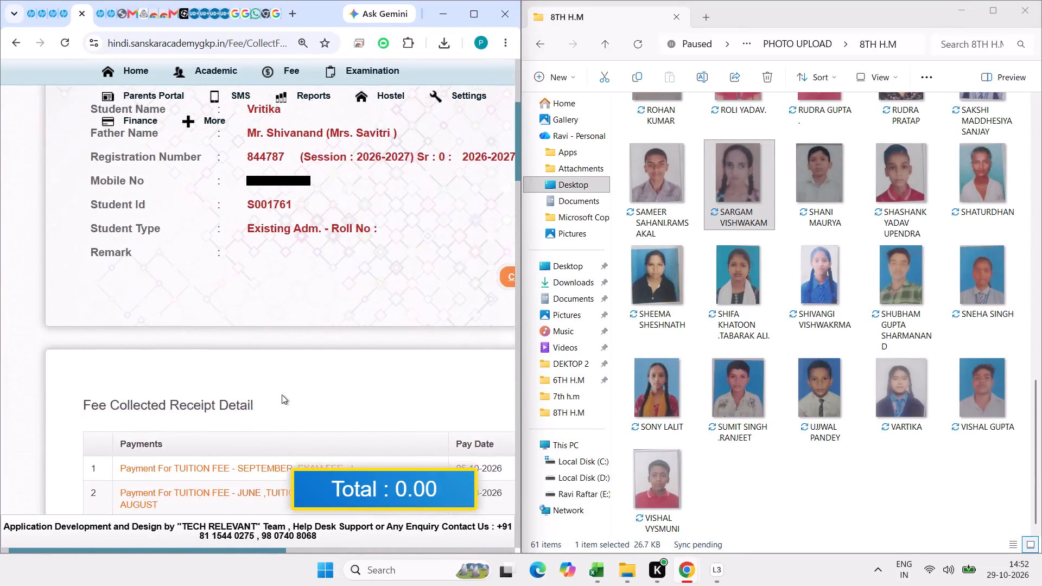
Look over the details of class VIII-B student Vritika on the Fee Submission page.
scroll(282, 394, up, 1)
scroll(282, 394, down, 1)
scroll(282, 394, up, 1)
scroll(307, 330, up, 3)
scroll(307, 330, down, 1)
scroll(371, 97, up, 2)
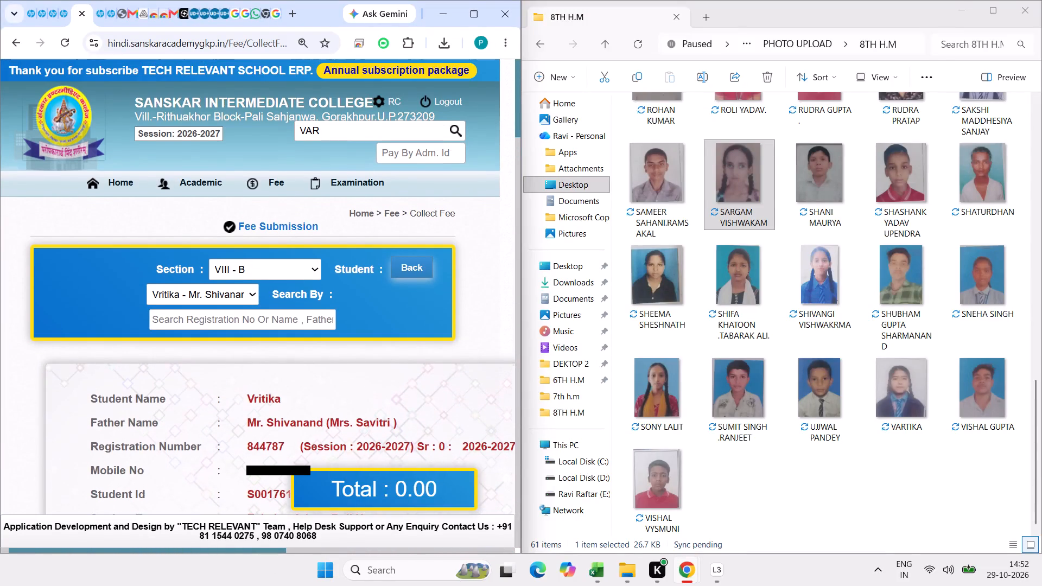
drag(276, 129, 238, 129)
drag(363, 131, 188, 111)
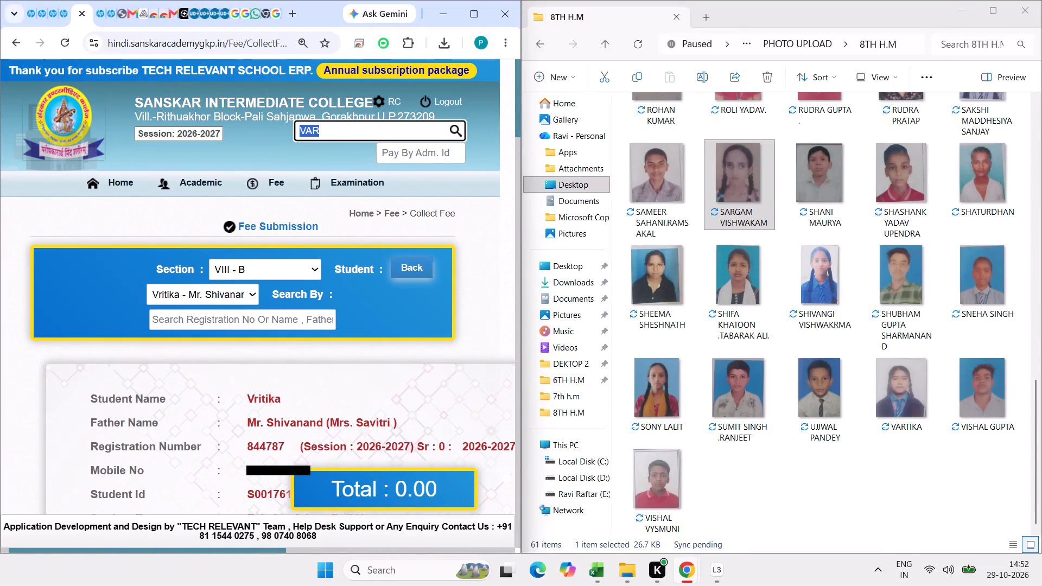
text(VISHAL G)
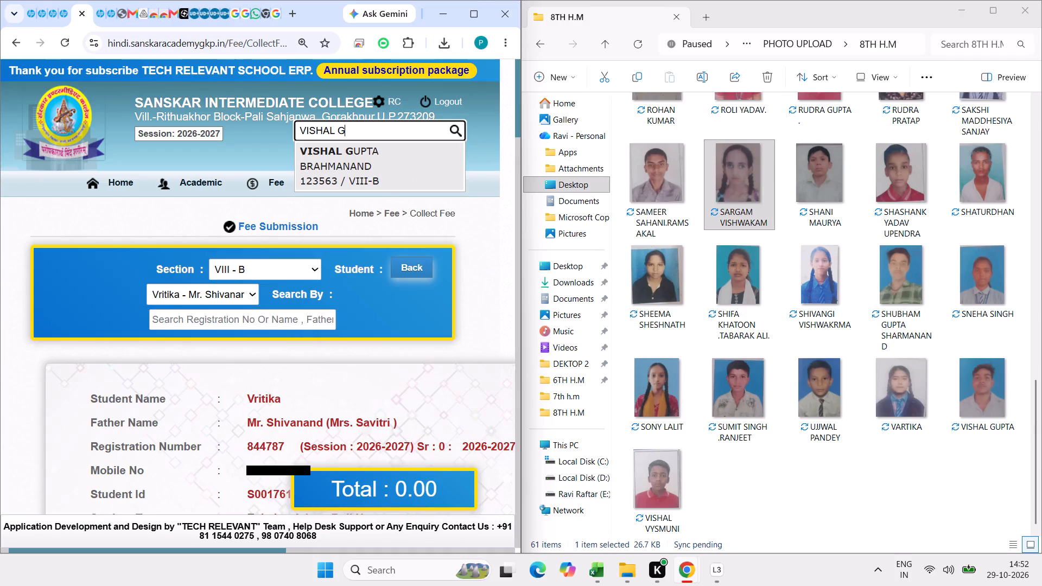
click(307, 173)
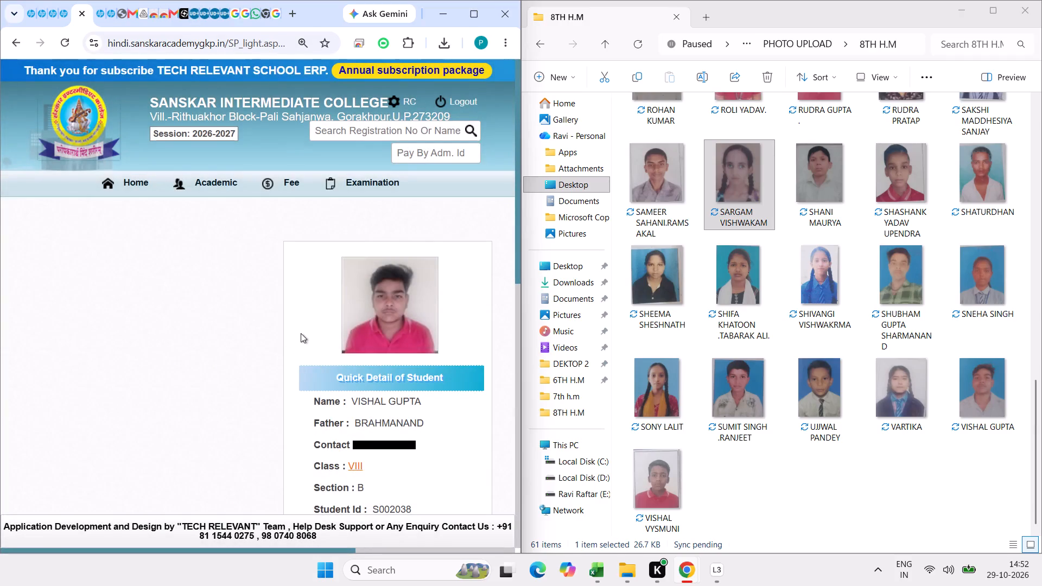
Search the students for VISHAL, open the class VIII-B profile matching the folder's last photo, and look over its photo and details.
click(357, 141)
click(358, 131)
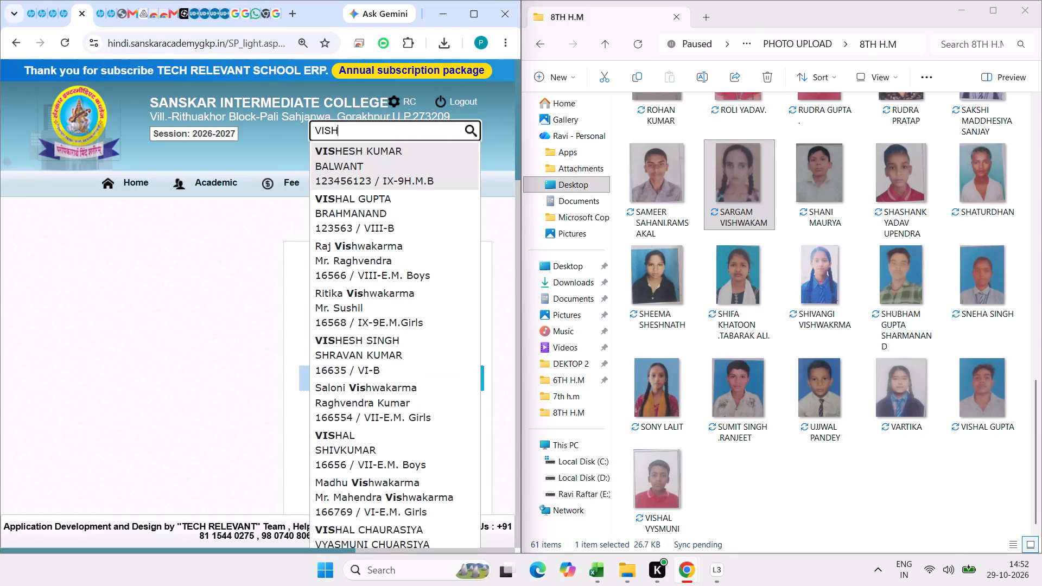
key(BackSpace)
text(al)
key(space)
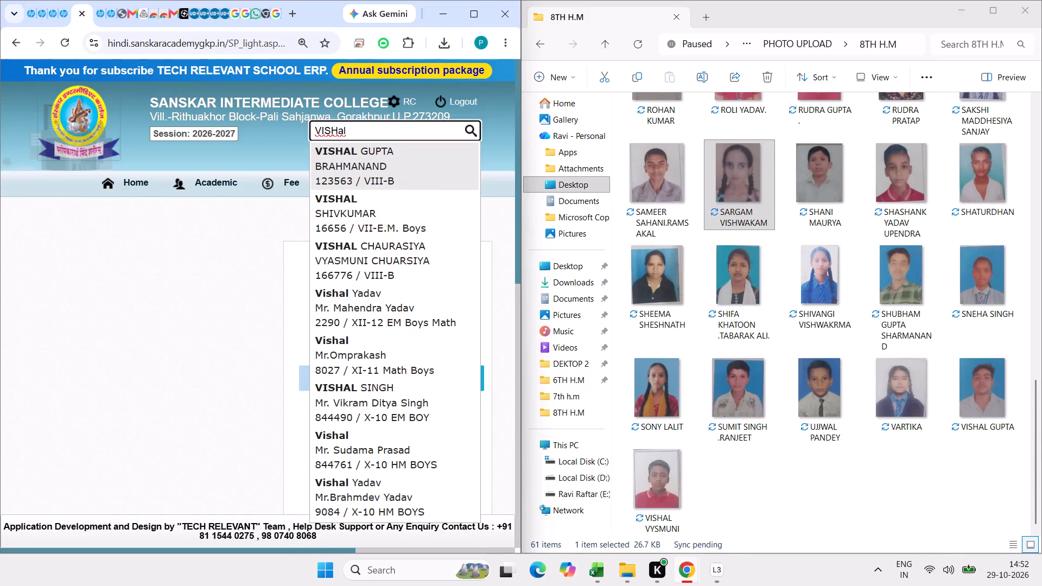
click(350, 248)
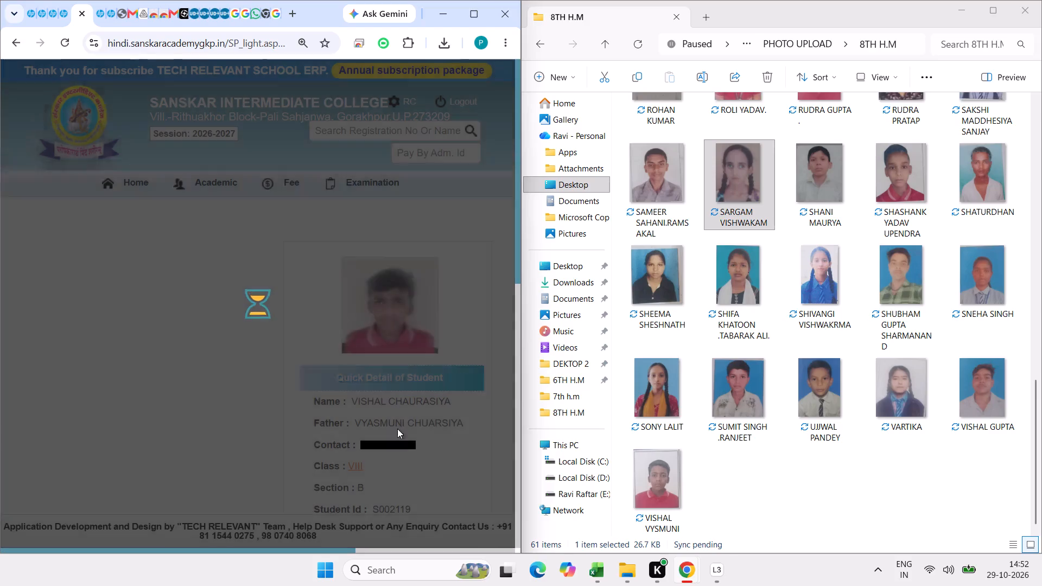
scroll(396, 438, up, 1)
scroll(396, 438, down, 1)
scroll(396, 438, up, 1)
scroll(396, 438, down, 2)
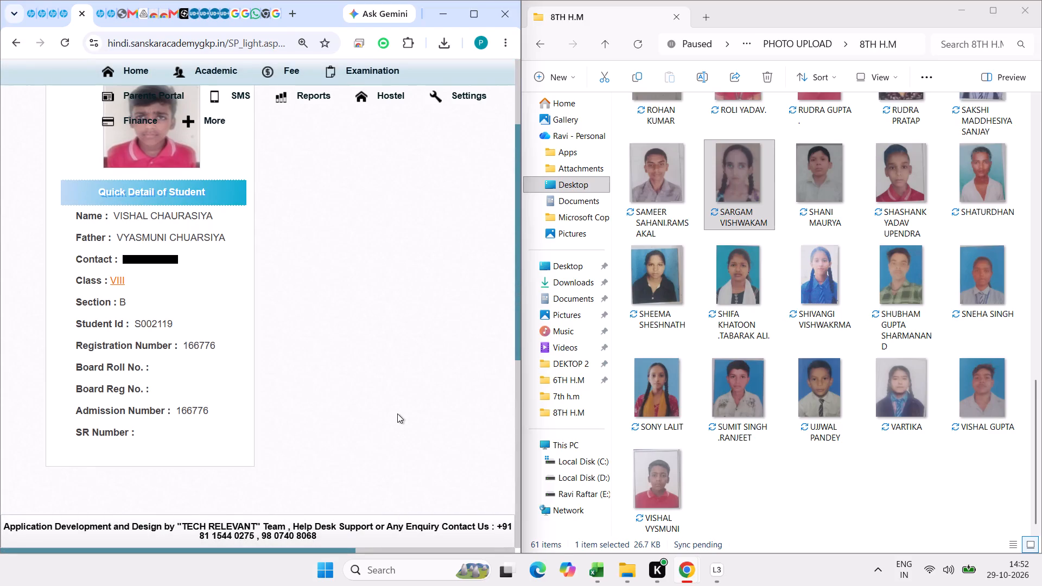
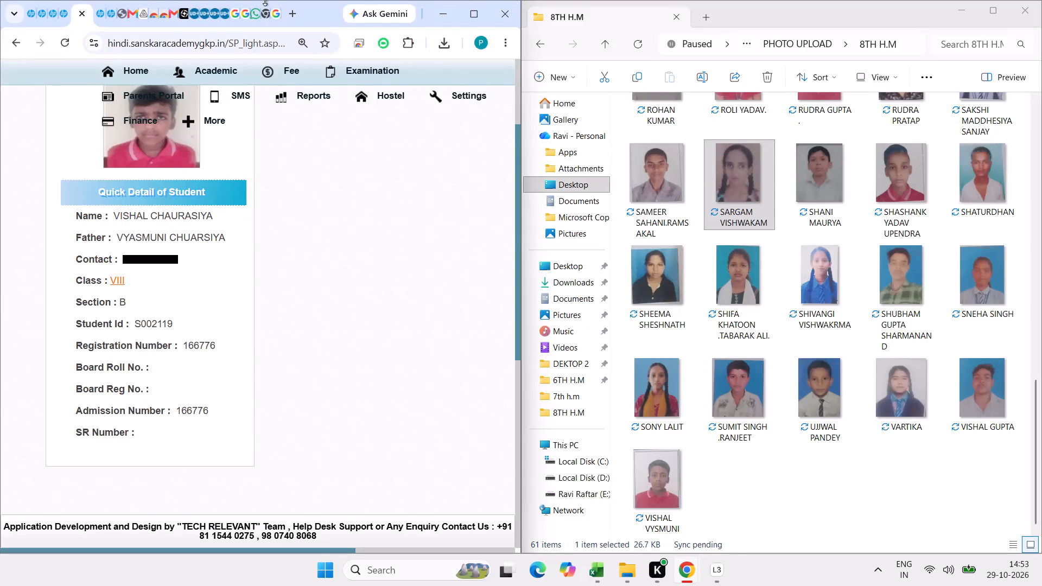
Enlarge the browser window showing the class VIII-B student's profile to full screen.
click(476, 12)
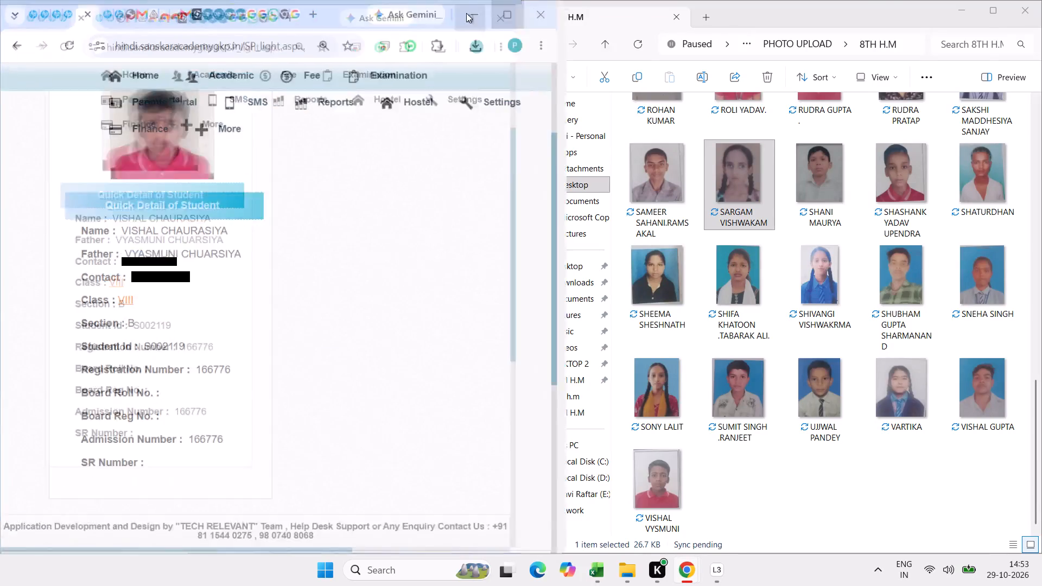
scroll(307, 65, up, 2)
scroll(296, 82, down, 1)
scroll(284, 105, up, 2)
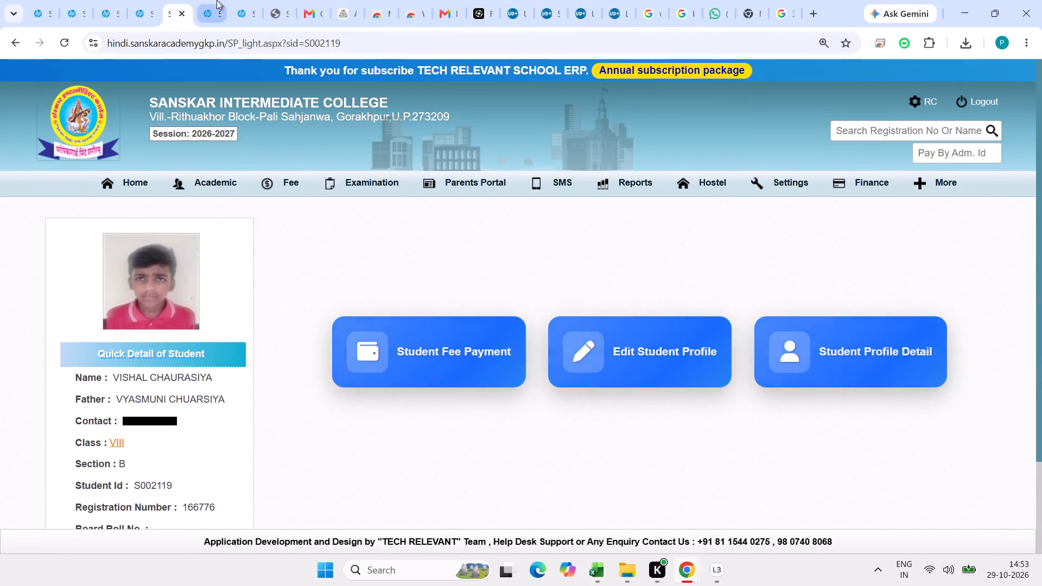
Switch to Sanskar Academy's records, open the Fee page, search the students for chand, and clear the search.
click(217, 0)
click(234, 0)
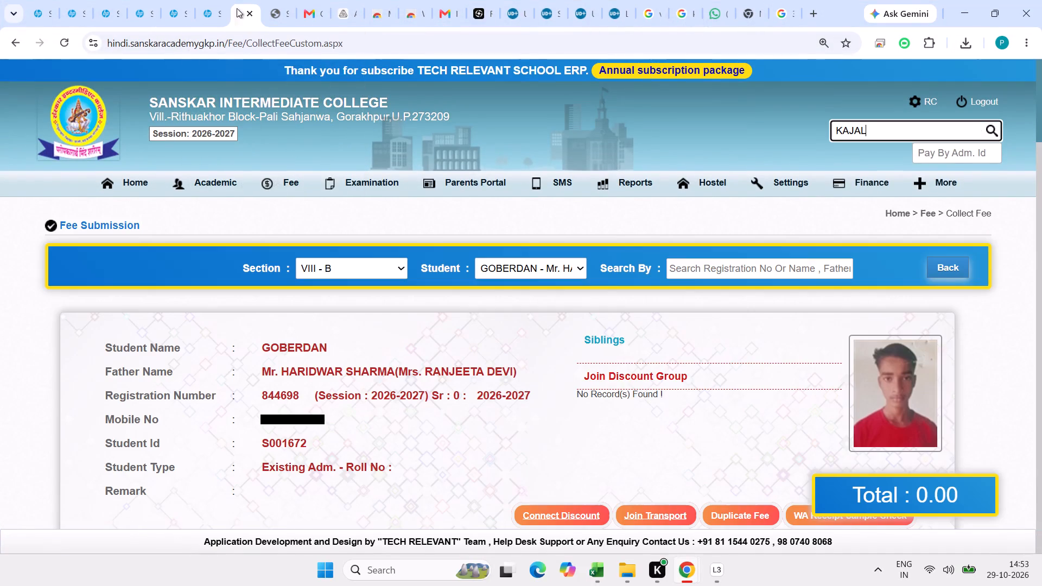
click(116, 6)
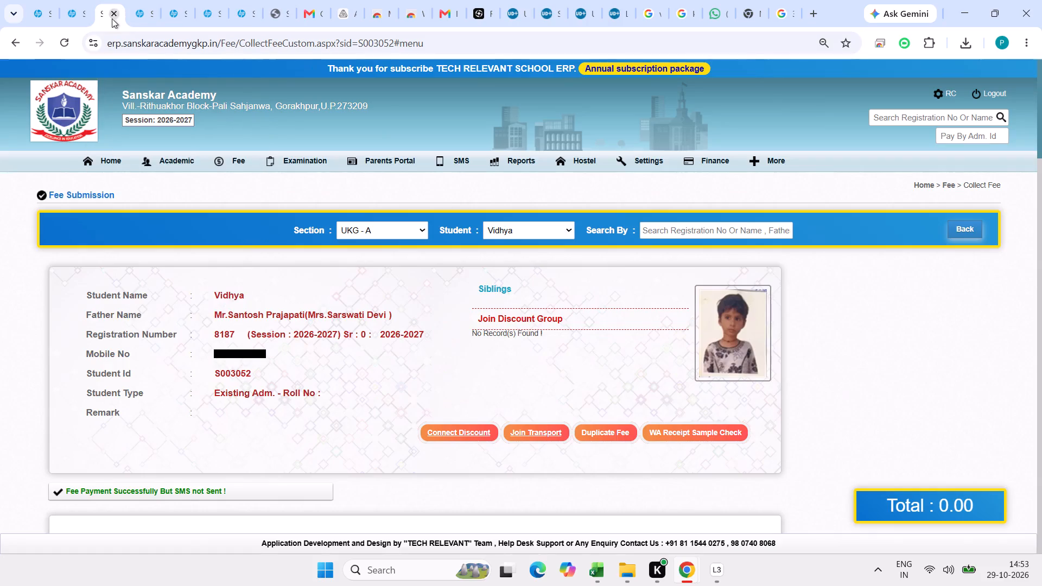
scroll(193, 164, up, 1)
click(238, 158)
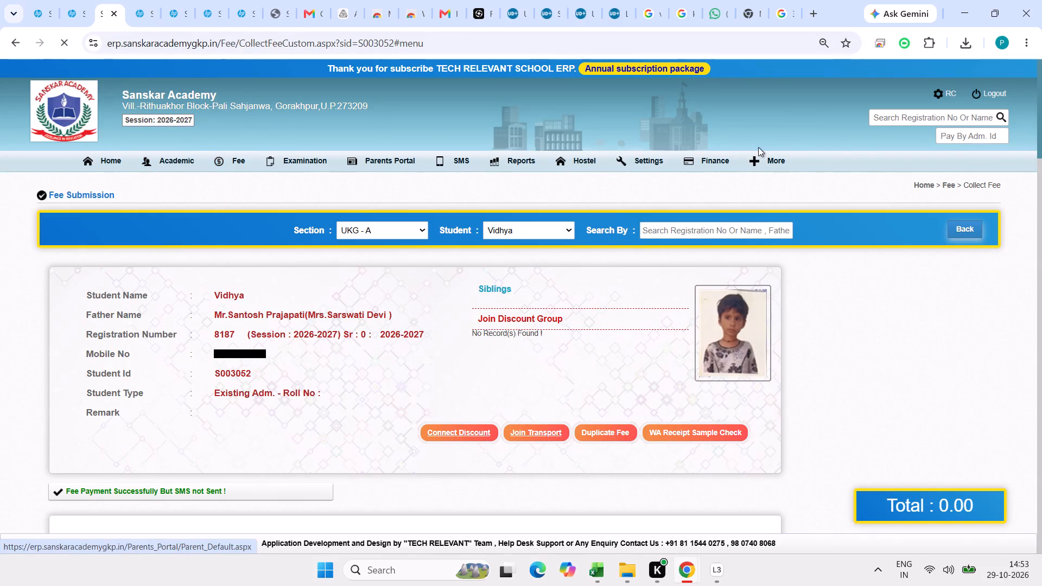
double_click(881, 120)
click(881, 120)
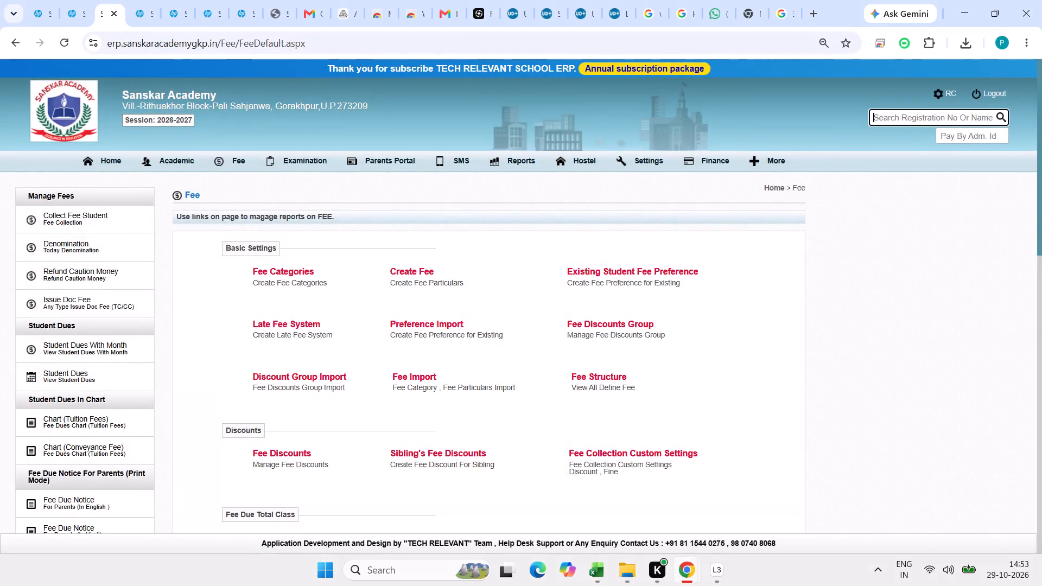
text(cha)
text(nd)
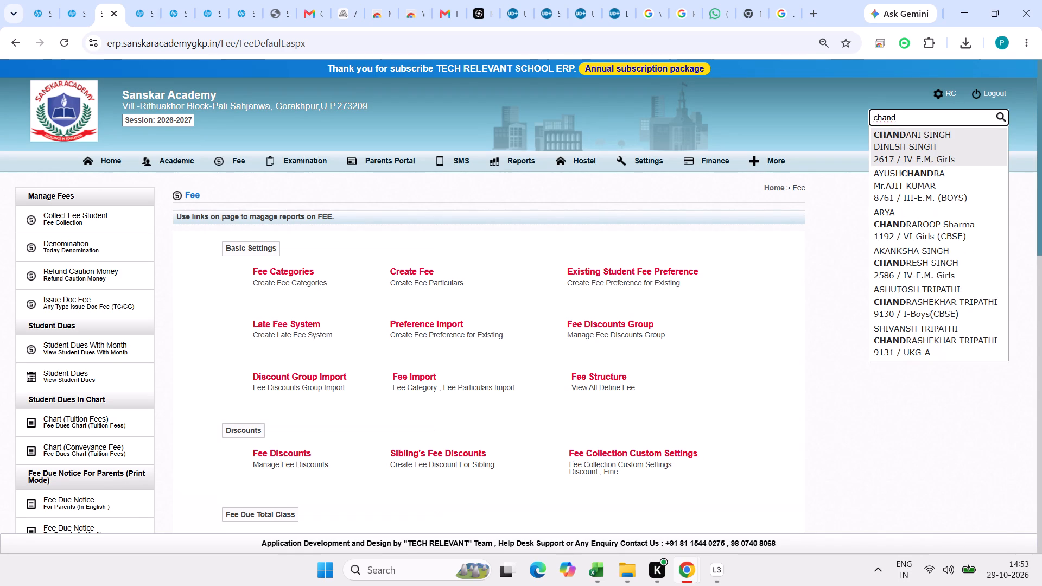
key(BackSpace)
key(BackSpace)
key(BackSpace)
key(BackSpace)
key(BackSpace)
key(BackSpace)
key(BackSpace)
key(BackSpace)
key(BackSpace)
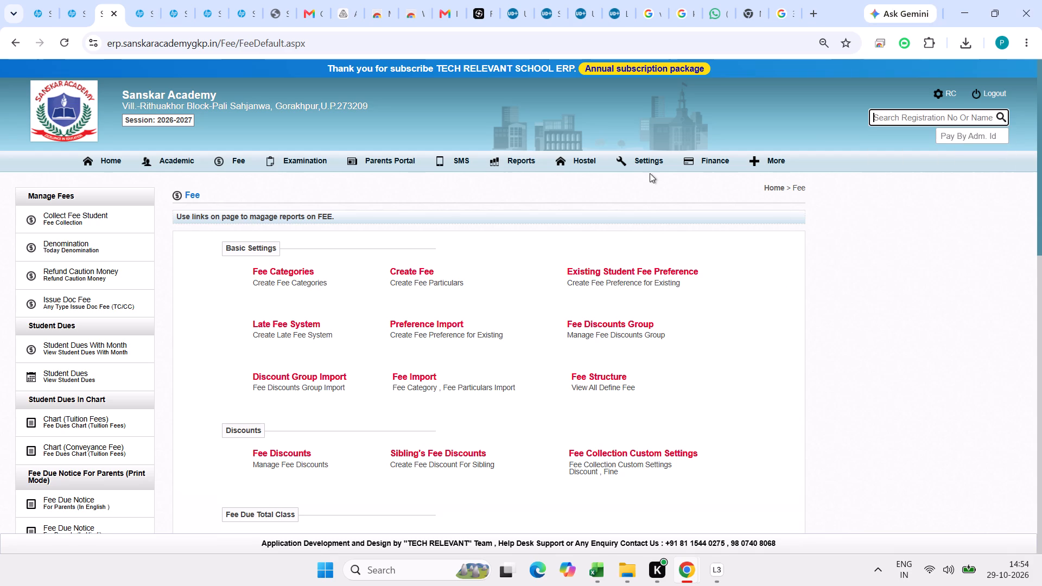
Open Sanskar Academy's Fee Collected Report from the fee reports and look over the day's receipts.
click(495, 162)
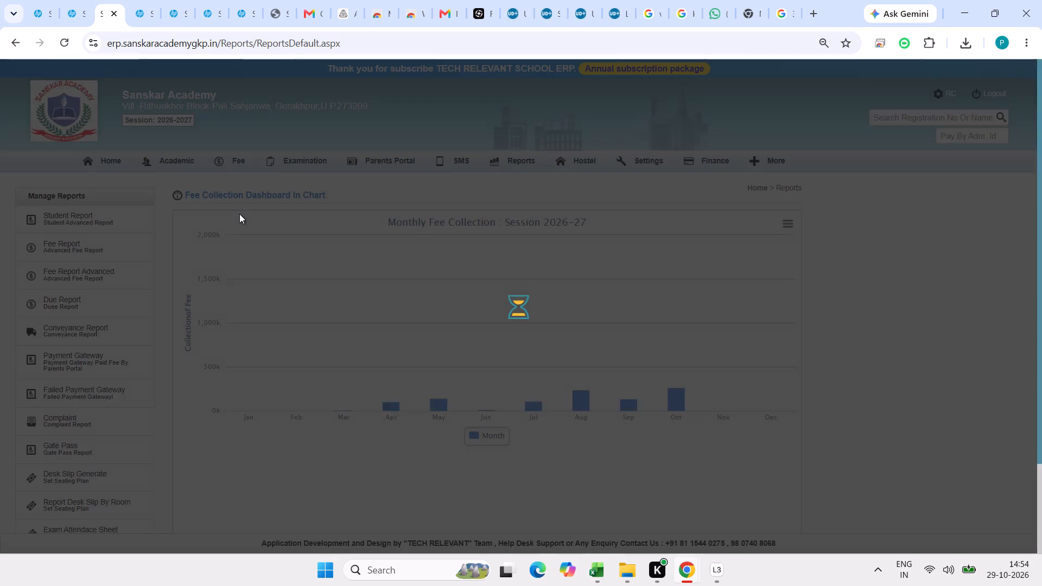
click(71, 252)
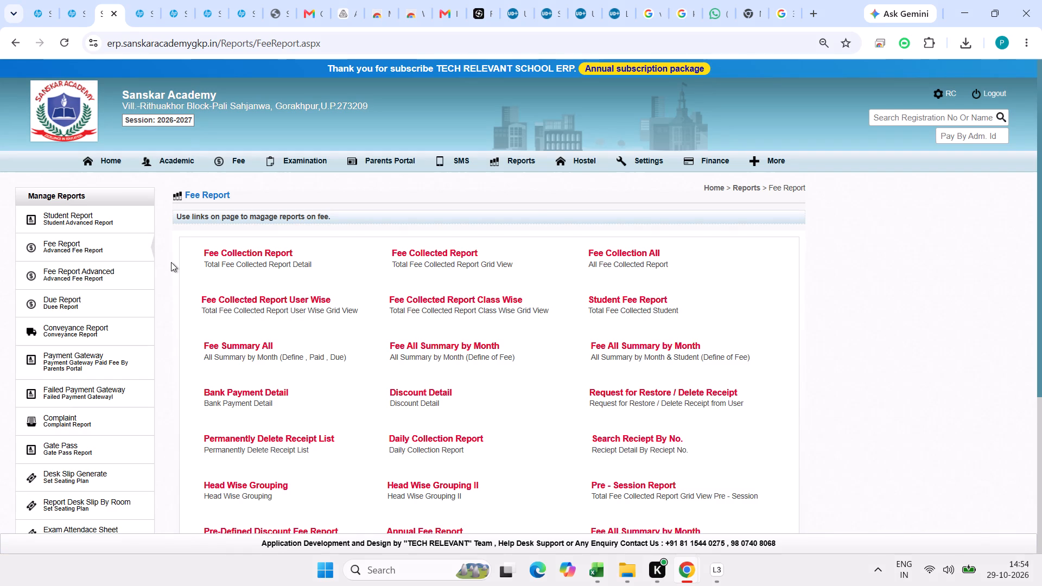
click(450, 251)
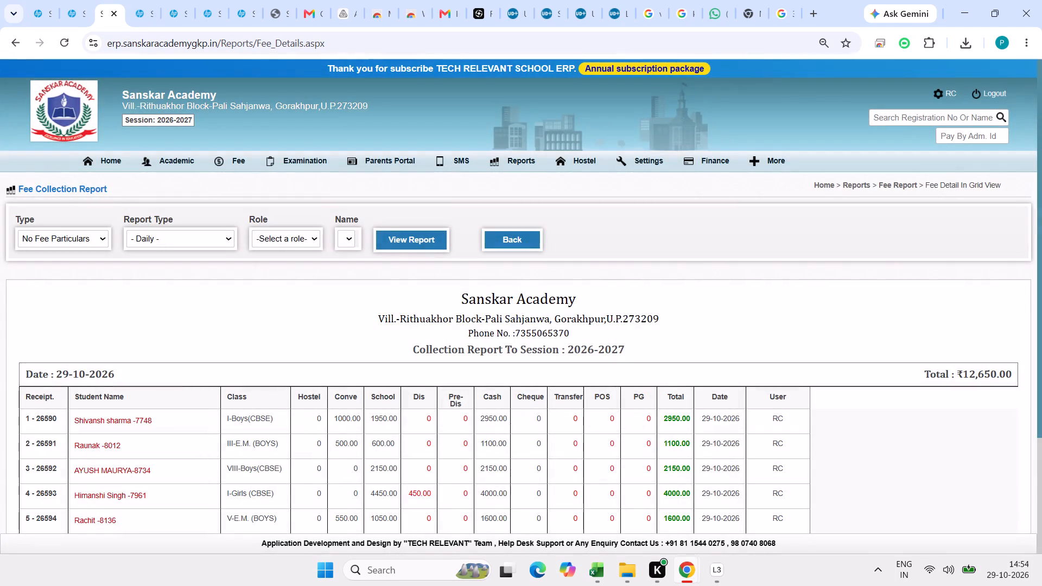
scroll(392, 344, down, 1)
scroll(392, 344, up, 1)
scroll(392, 344, down, 3)
scroll(396, 343, up, 1)
scroll(399, 342, down, 1)
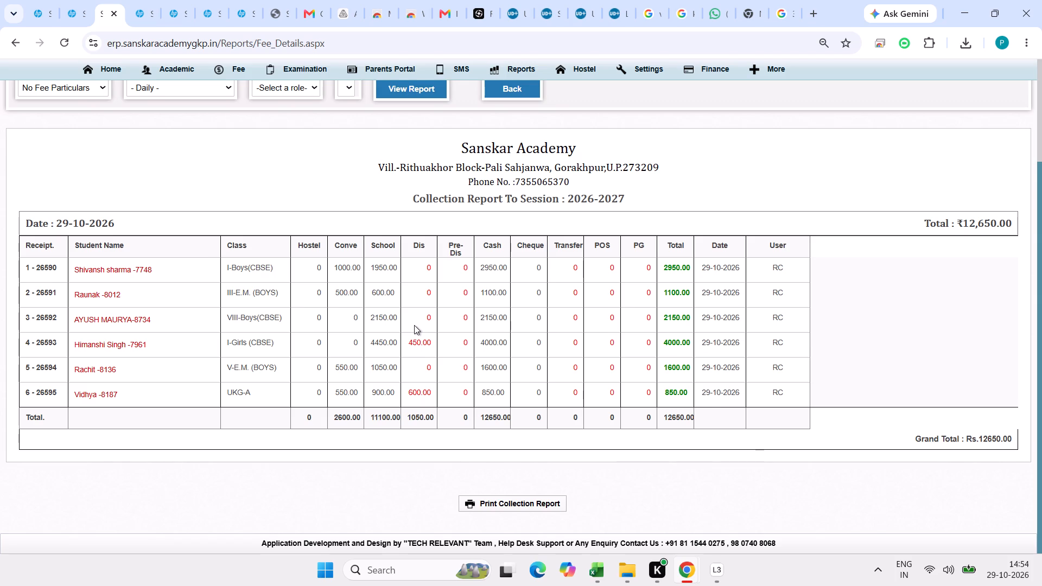
scroll(407, 320, up, 3)
scroll(407, 320, down, 1)
scroll(407, 320, up, 1)
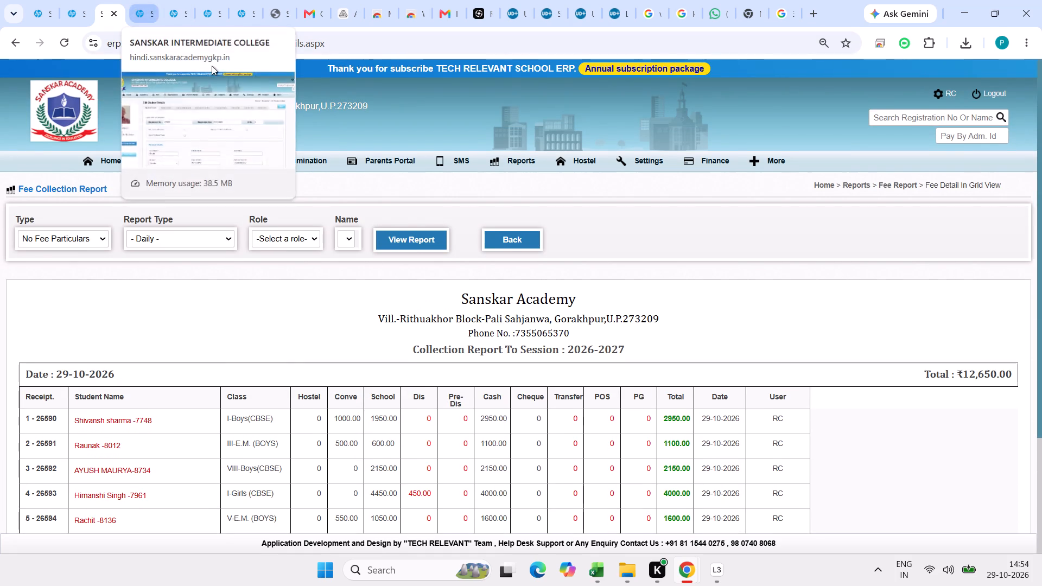
scroll(517, 370, down, 1)
scroll(517, 370, up, 2)
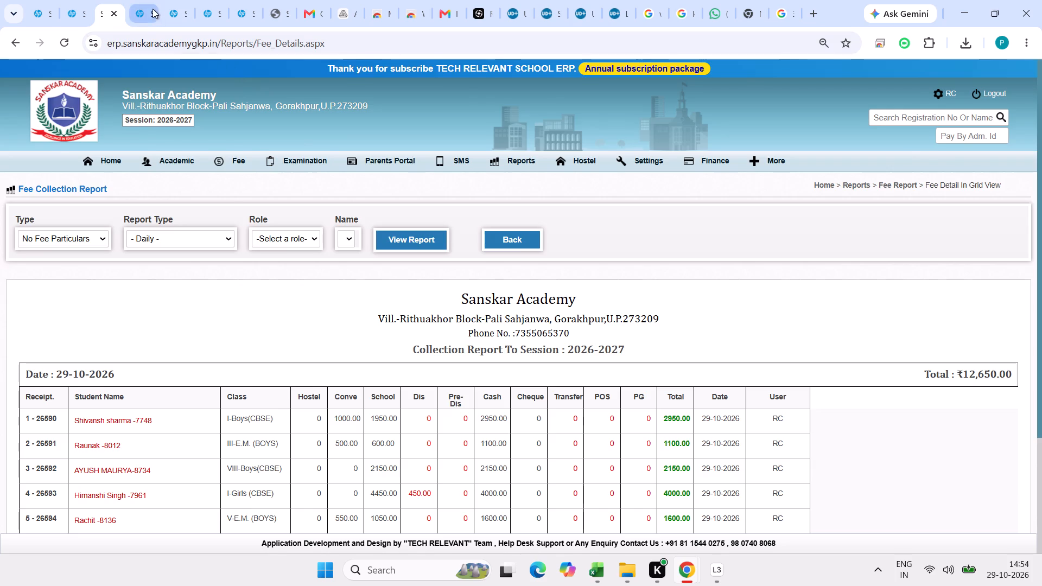
Open Sanskar Intermediate College's Fee Collected Report and look over the day's receipts.
click(153, 9)
click(610, 189)
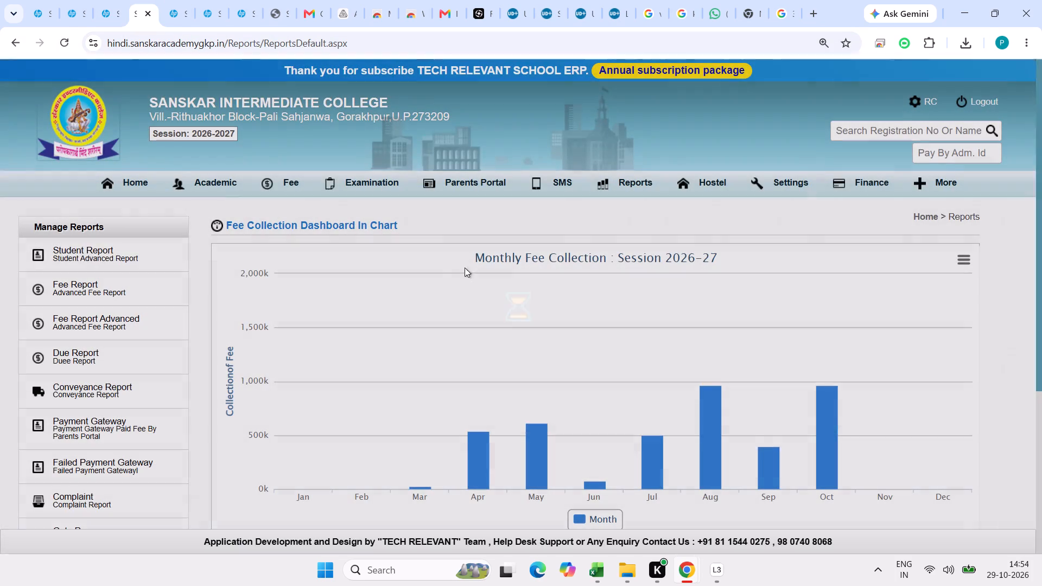
click(95, 292)
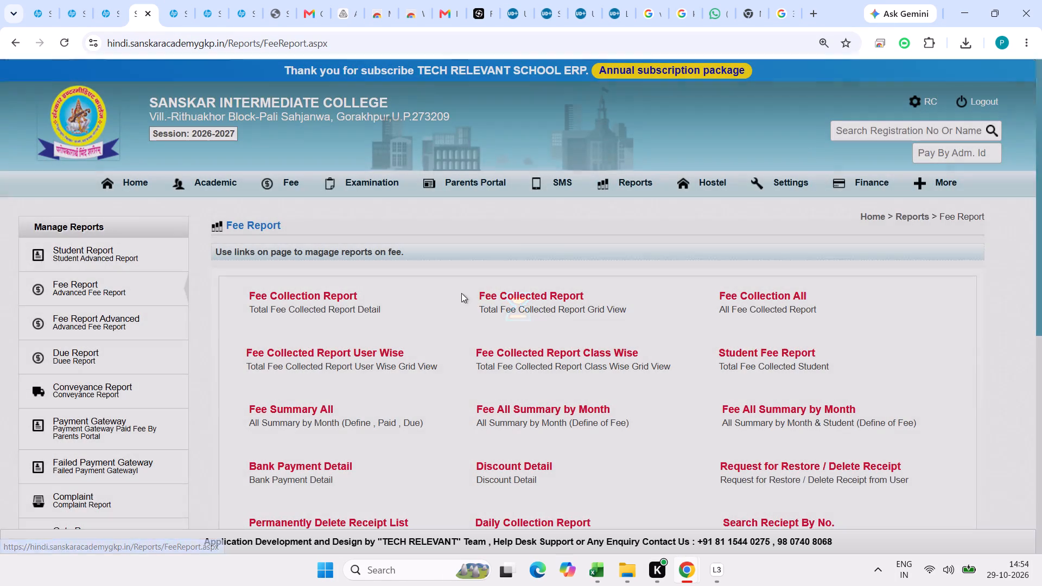
click(523, 295)
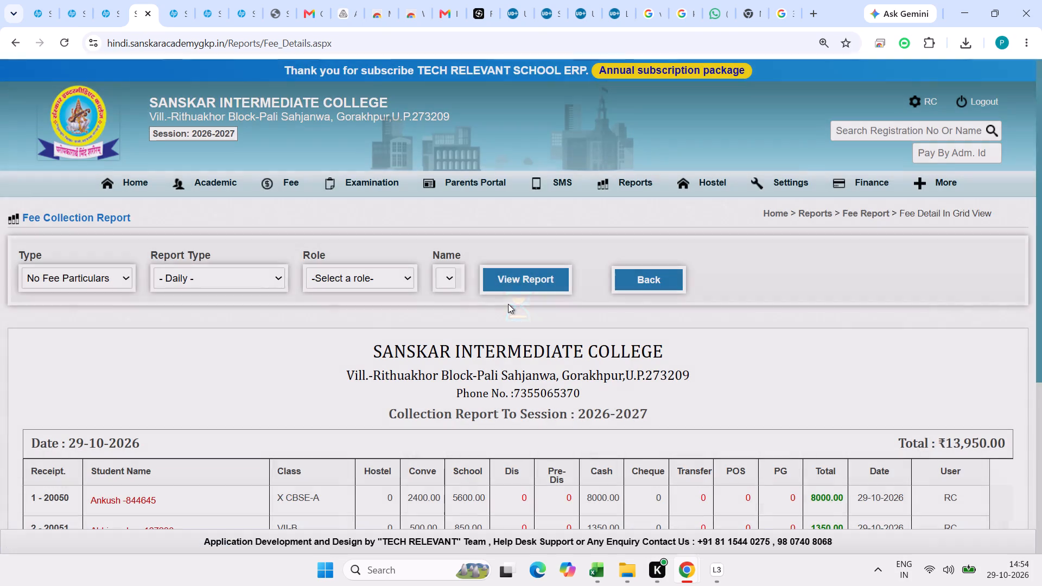
scroll(514, 342, up, 1)
scroll(515, 343, down, 3)
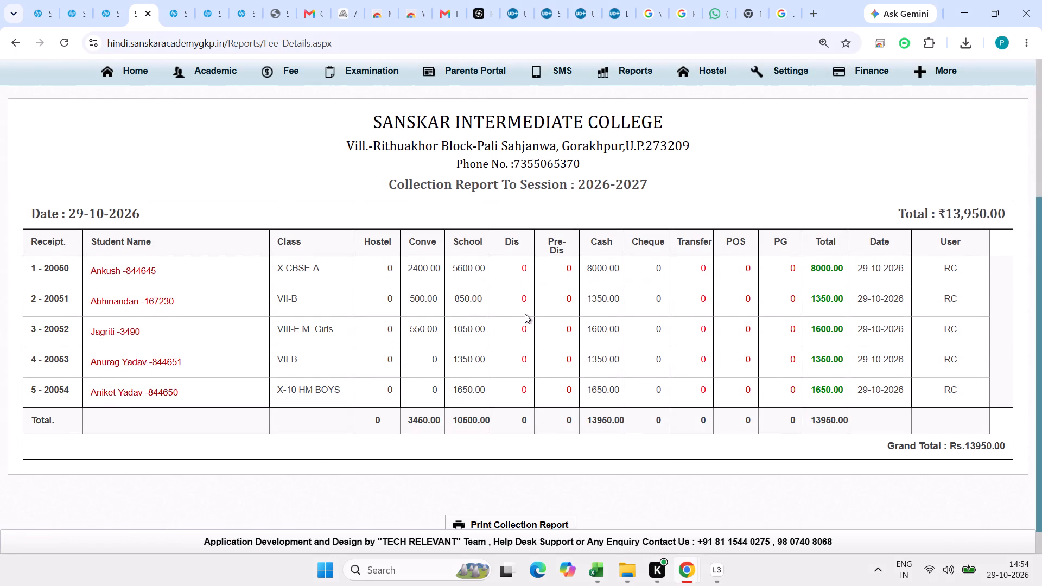
scroll(525, 314, up, 4)
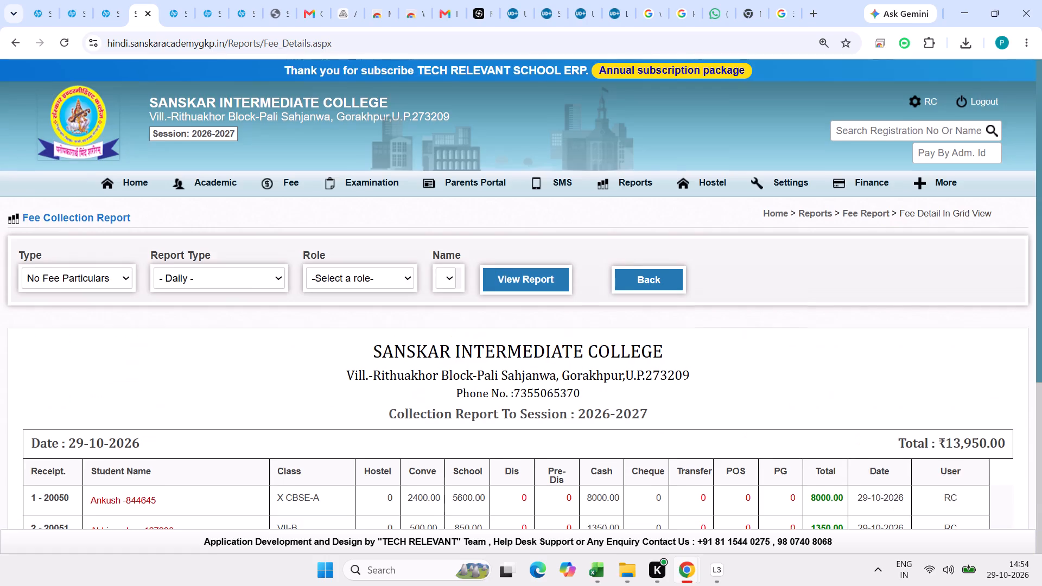
click(173, 1)
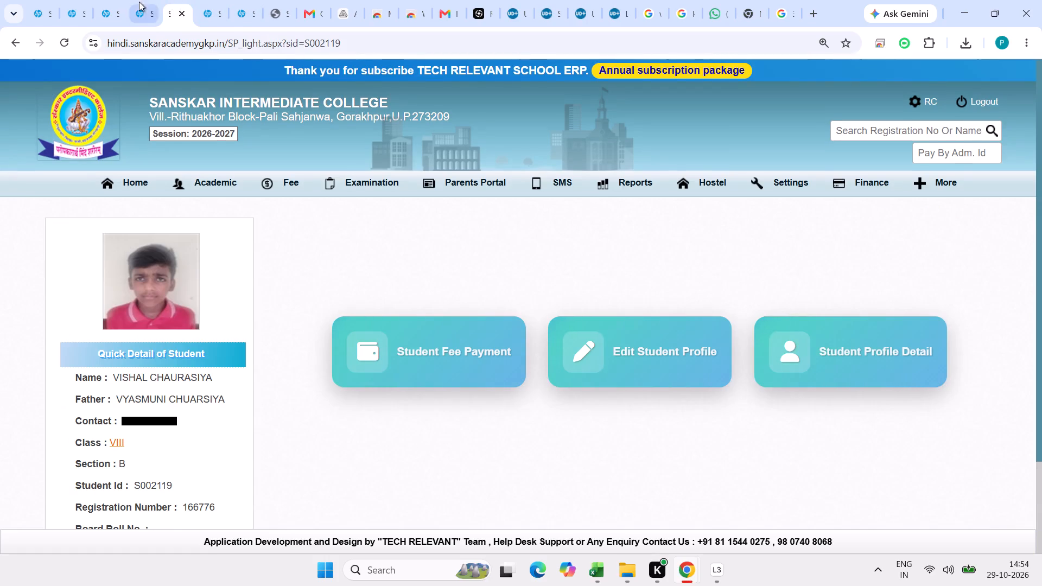
click(117, 7)
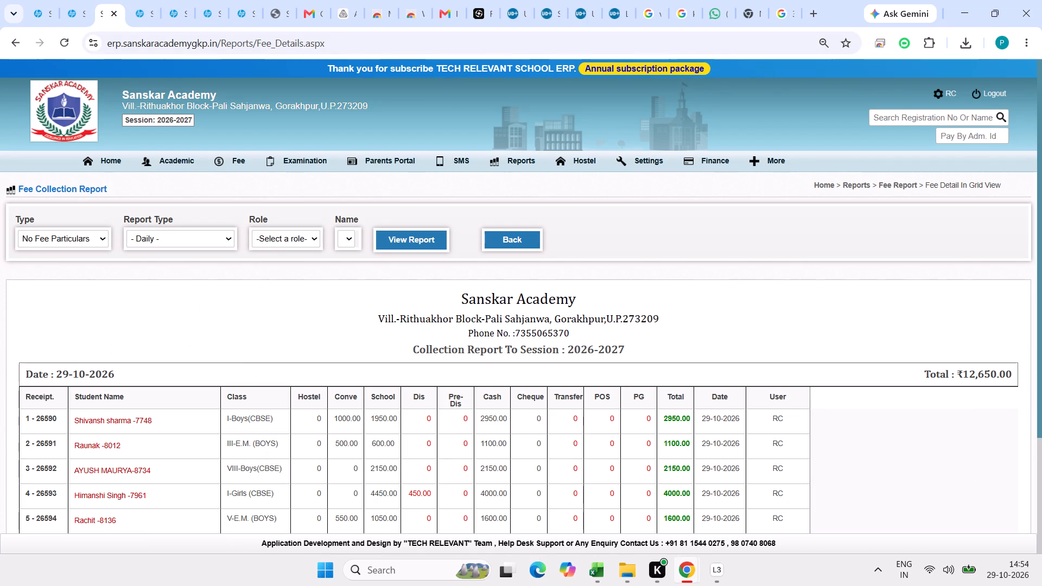
double_click(107, 493)
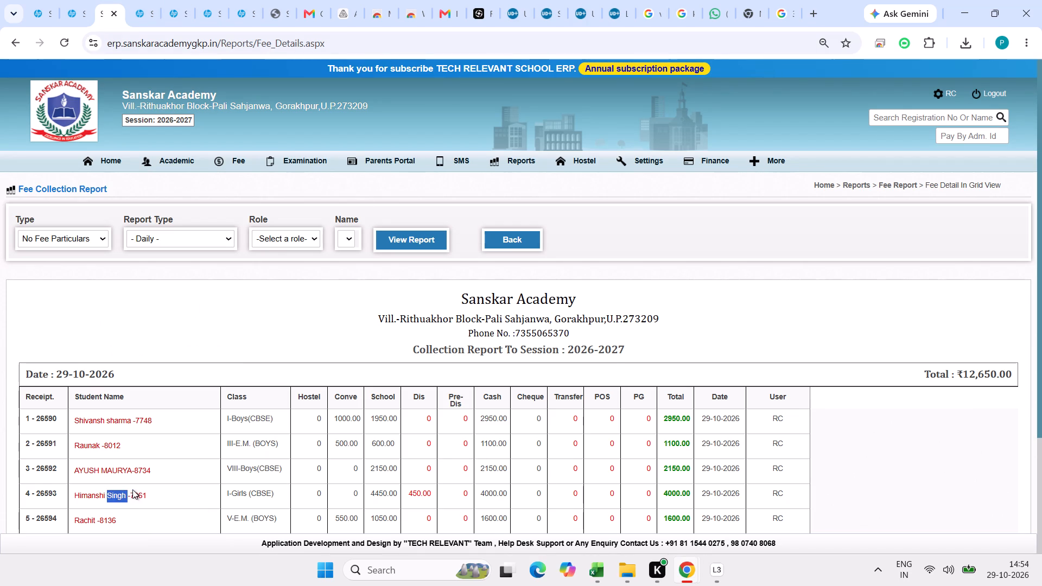
click(140, 489)
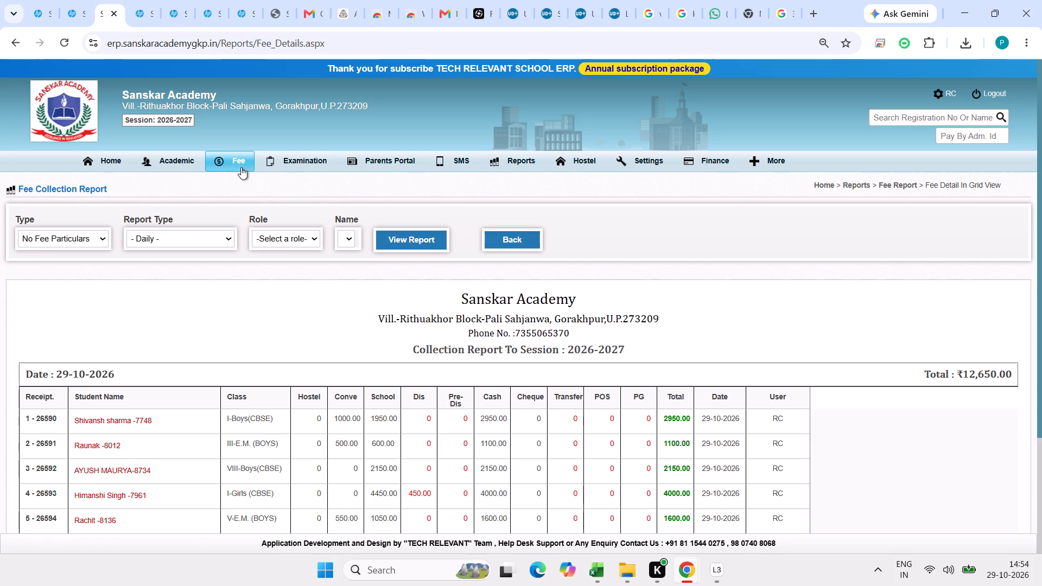
click(227, 160)
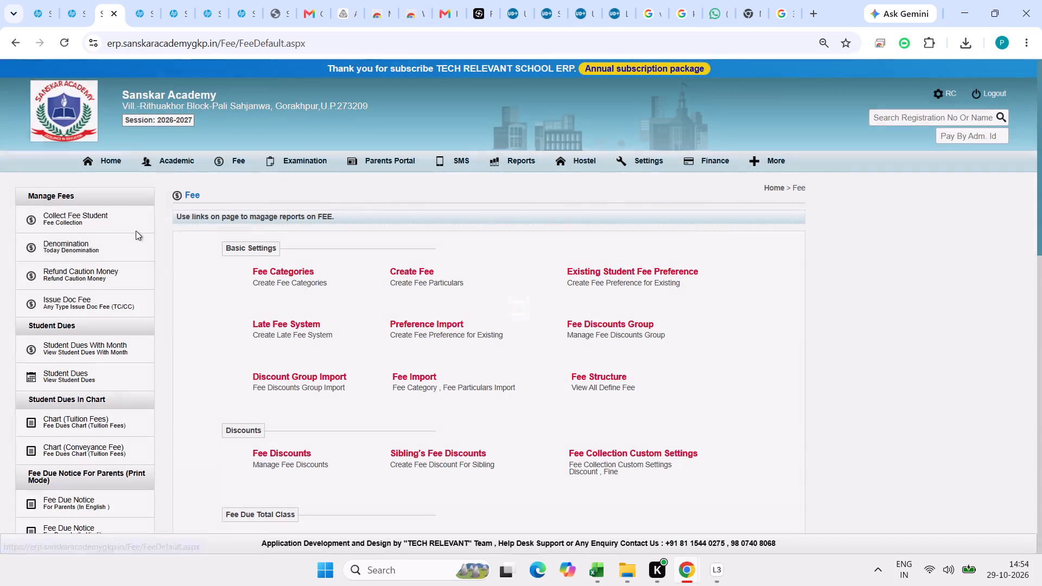
click(117, 229)
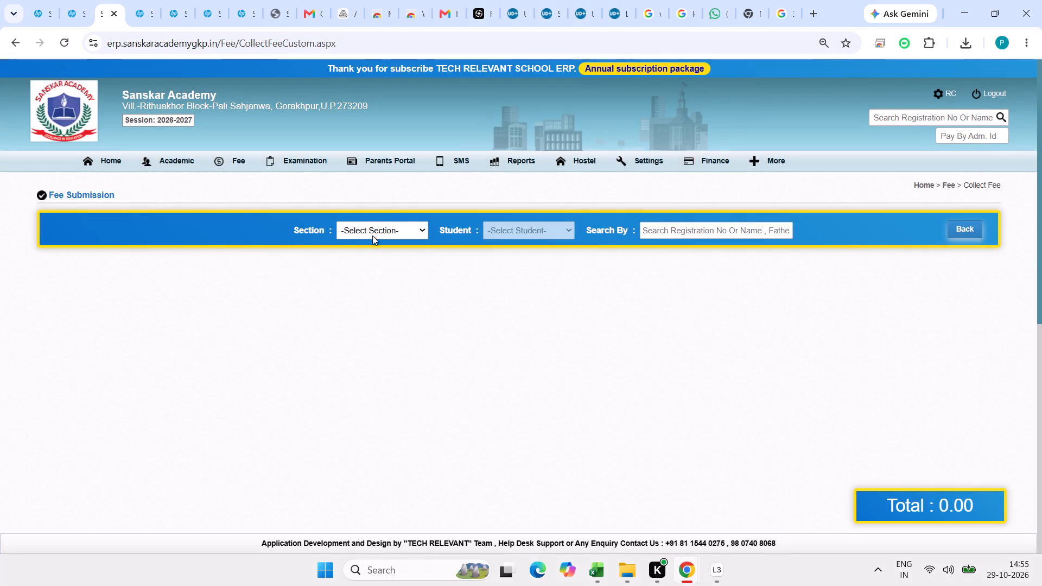
click(377, 230)
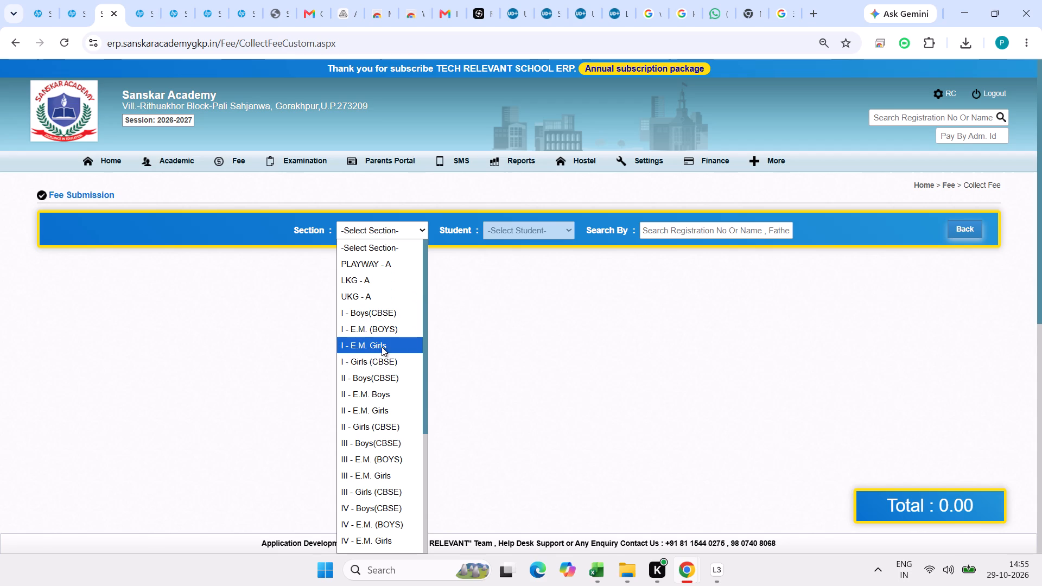
click(381, 362)
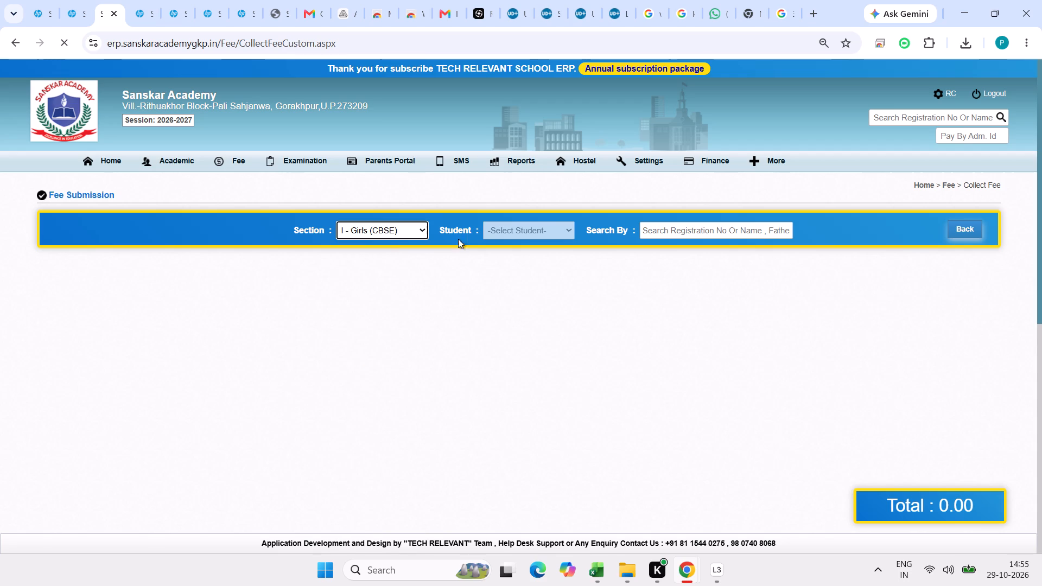
double_click(525, 227)
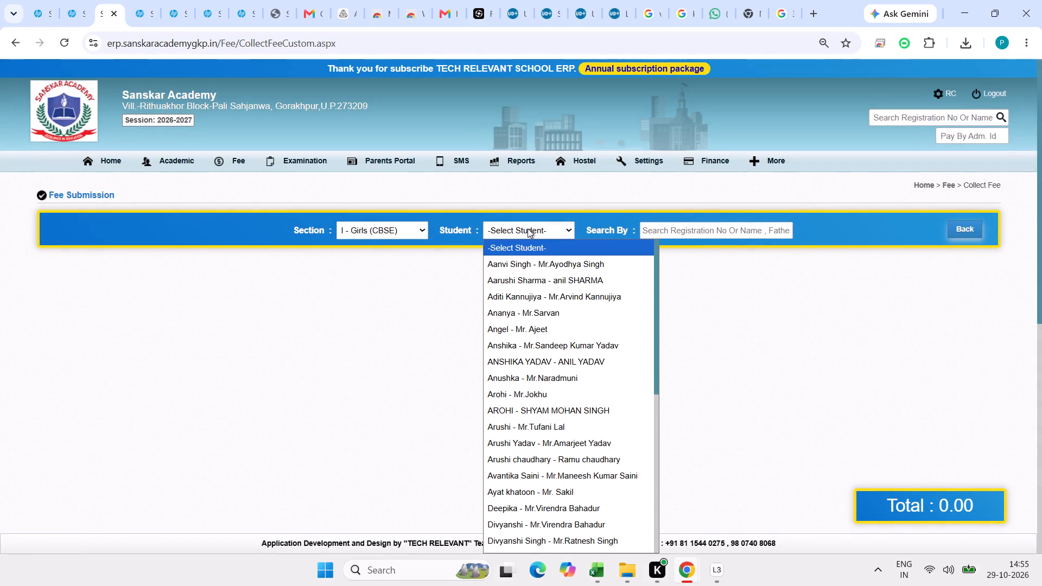
text(him)
key(Return)
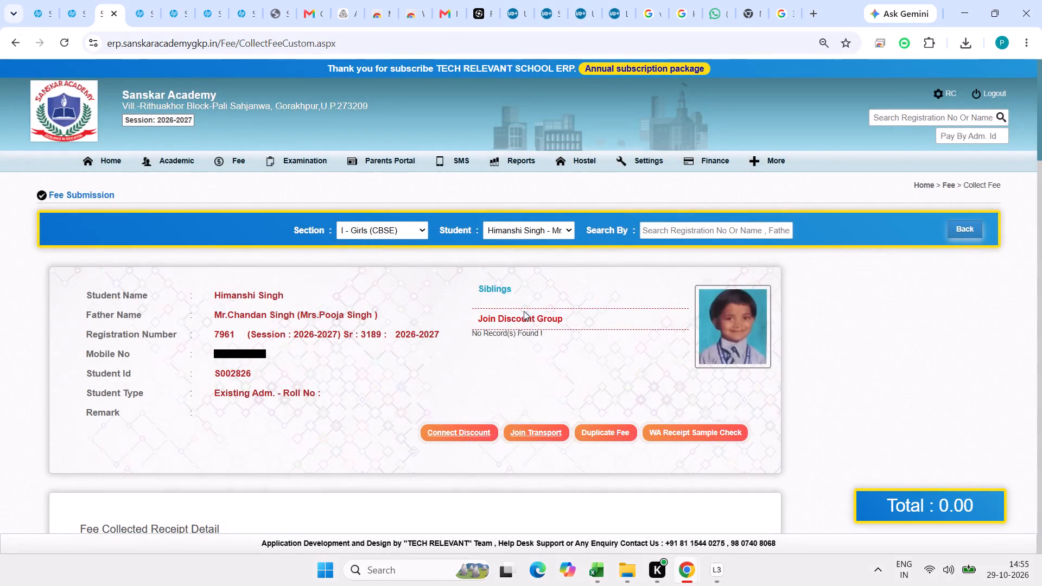
Select Himanshi's due September tuition, second-quarter exam and October tuition fees in the fee payment list.
scroll(534, 316, up, 1)
scroll(536, 319, down, 3)
scroll(543, 326, up, 1)
scroll(547, 326, down, 1)
scroll(547, 326, up, 1)
scroll(548, 326, down, 3)
scroll(541, 338, up, 1)
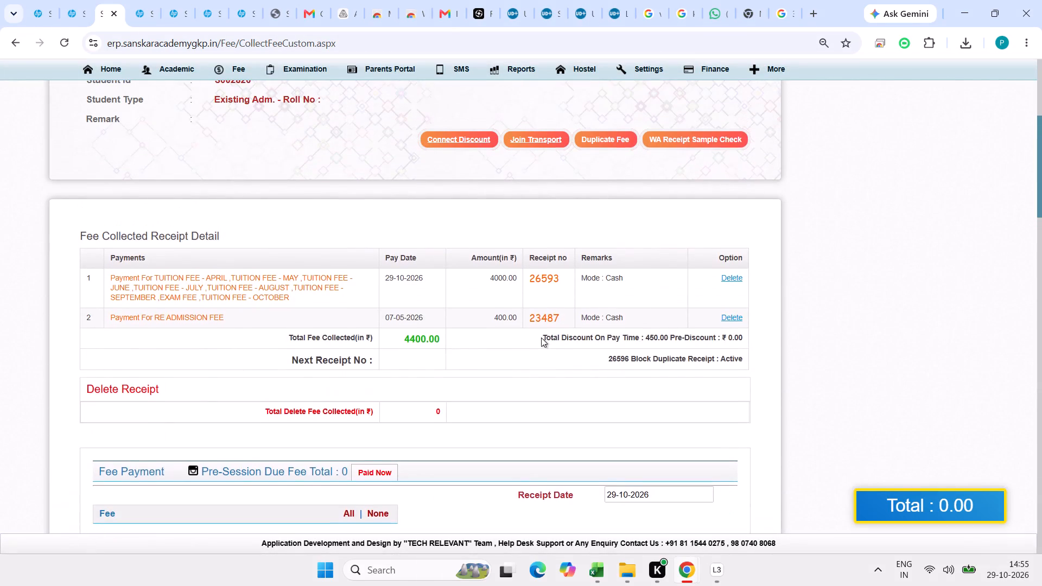
scroll(541, 337, down, 1)
scroll(541, 337, up, 1)
scroll(541, 337, down, 1)
scroll(541, 337, up, 1)
scroll(541, 337, down, 1)
scroll(541, 337, up, 1)
scroll(541, 337, down, 8)
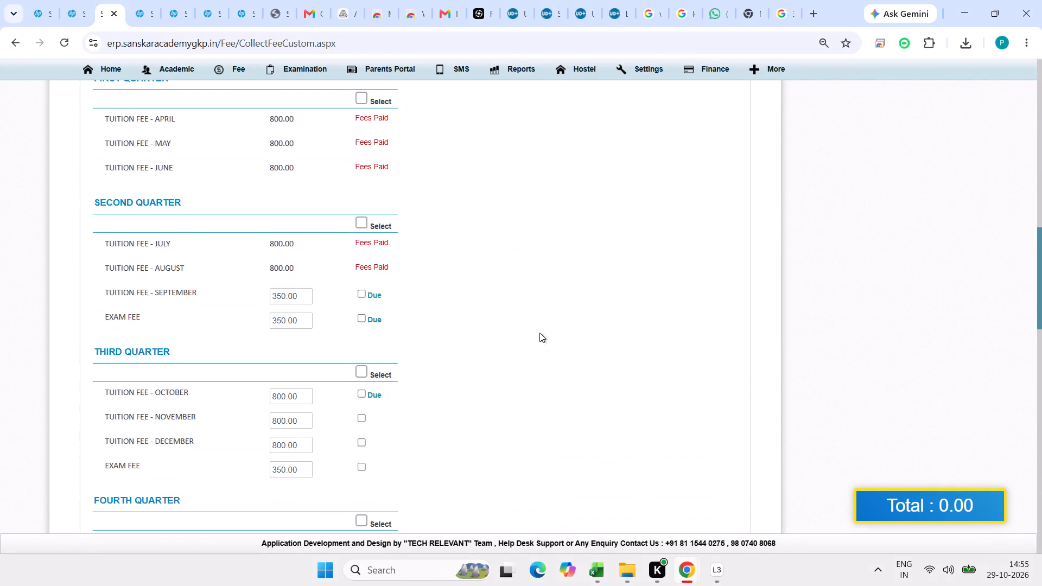
click(359, 392)
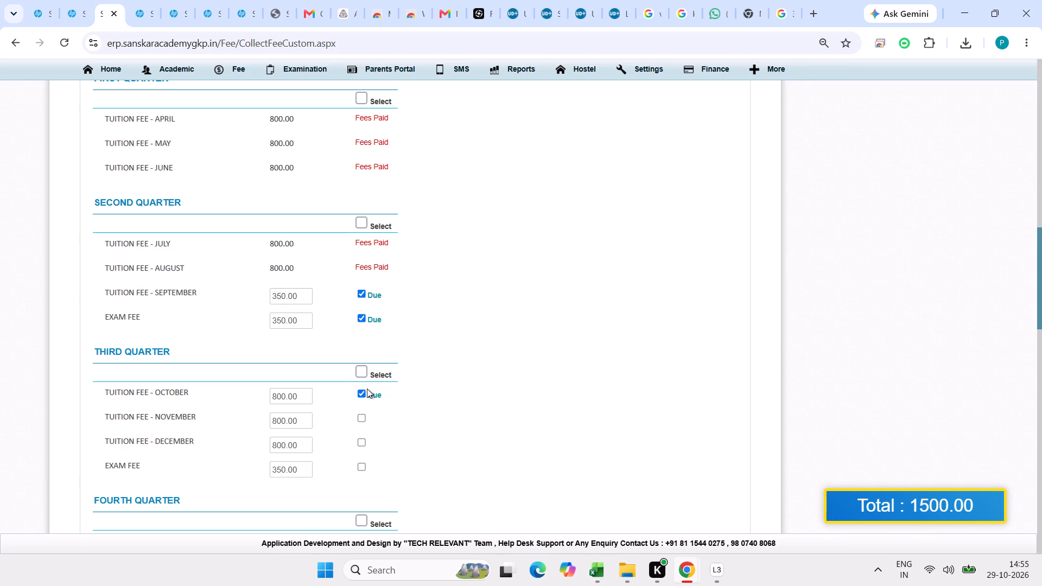
Review Himanshi's collected fee receipts, payment list and student details with the due fees selected.
scroll(473, 321, up, 2)
scroll(473, 321, down, 1)
scroll(473, 321, up, 5)
scroll(475, 317, down, 1)
scroll(475, 317, up, 1)
scroll(475, 317, down, 1)
scroll(475, 317, up, 1)
scroll(475, 317, down, 1)
scroll(475, 317, up, 2)
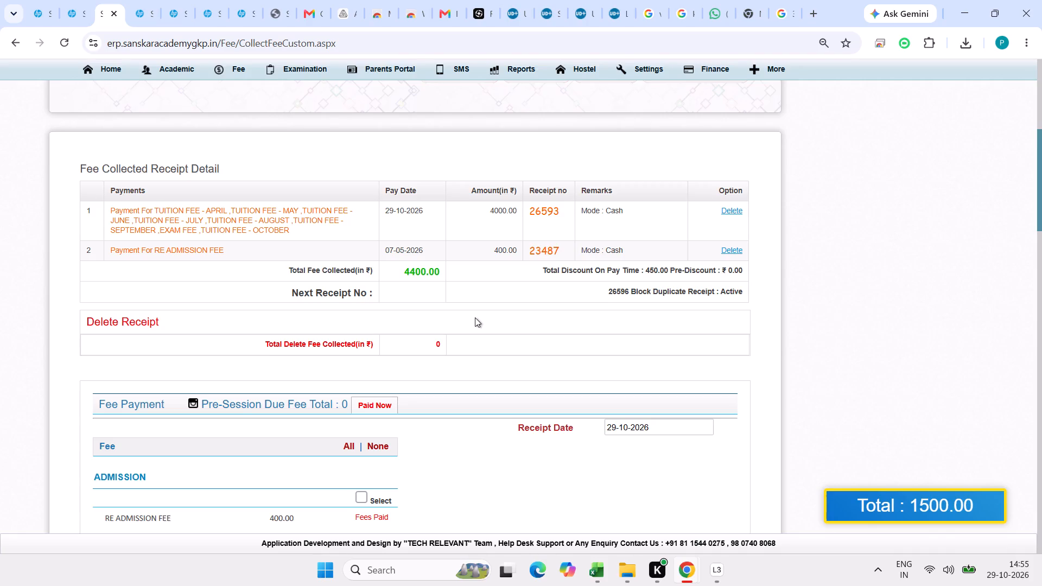
scroll(475, 317, up, 1)
scroll(475, 317, down, 1)
scroll(475, 317, up, 5)
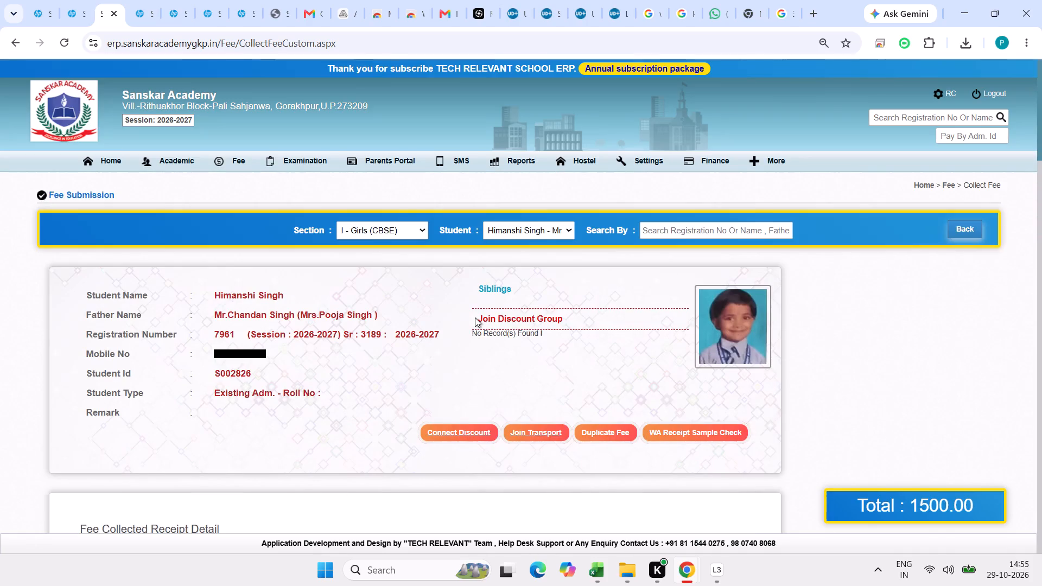
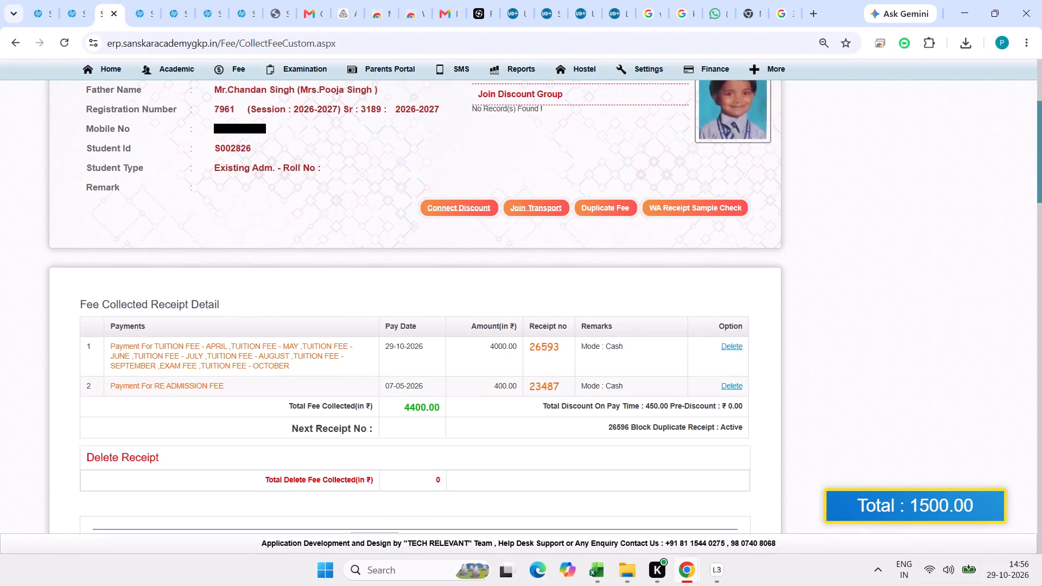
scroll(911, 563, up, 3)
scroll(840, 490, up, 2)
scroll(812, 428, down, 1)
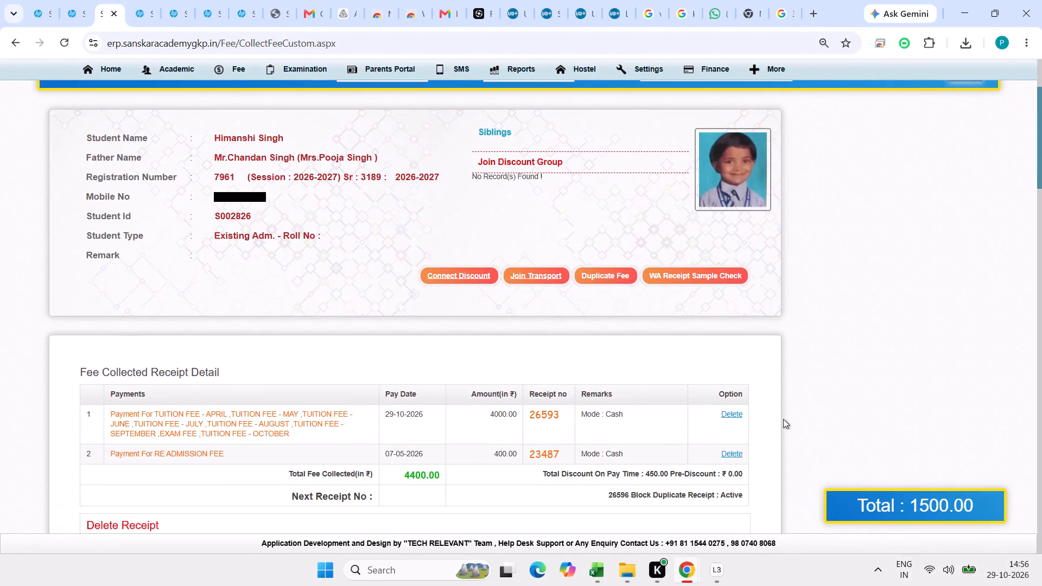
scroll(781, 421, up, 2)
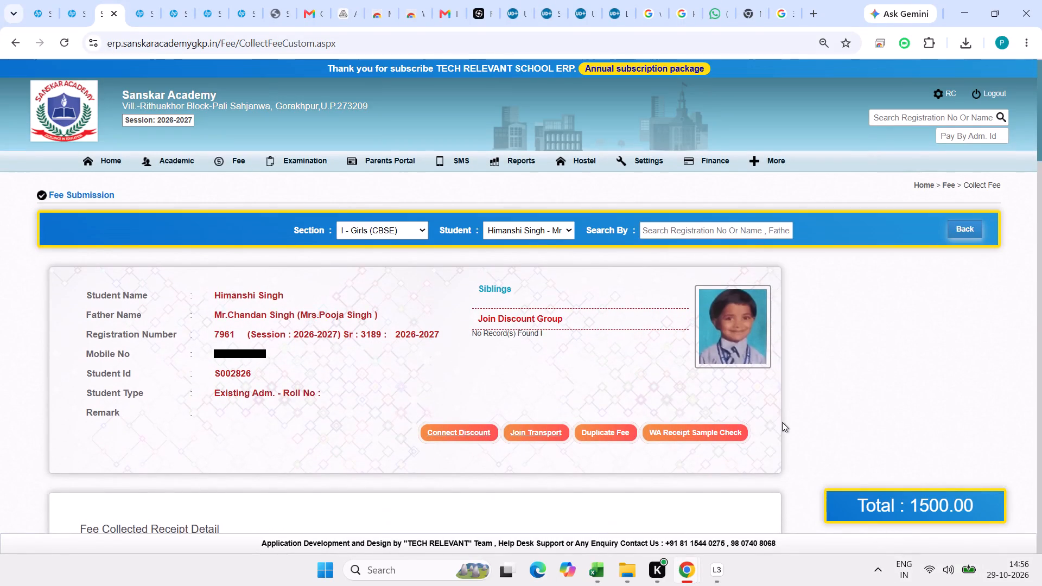